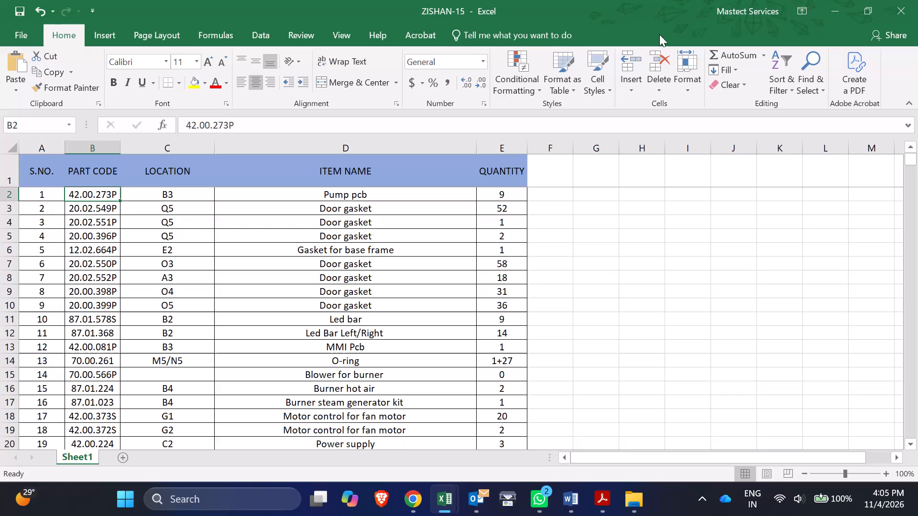
Create a new blank workbook.
left_click(31, 42)
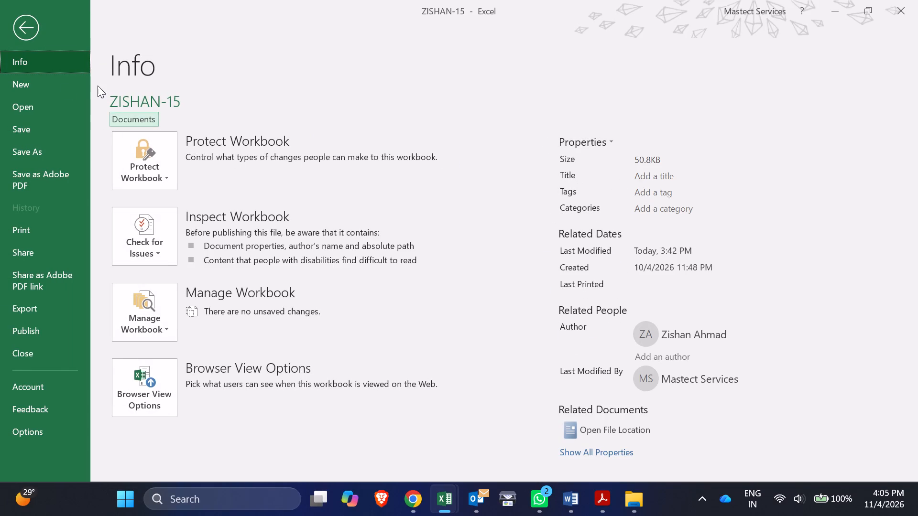
left_click(60, 86)
left_click(230, 231)
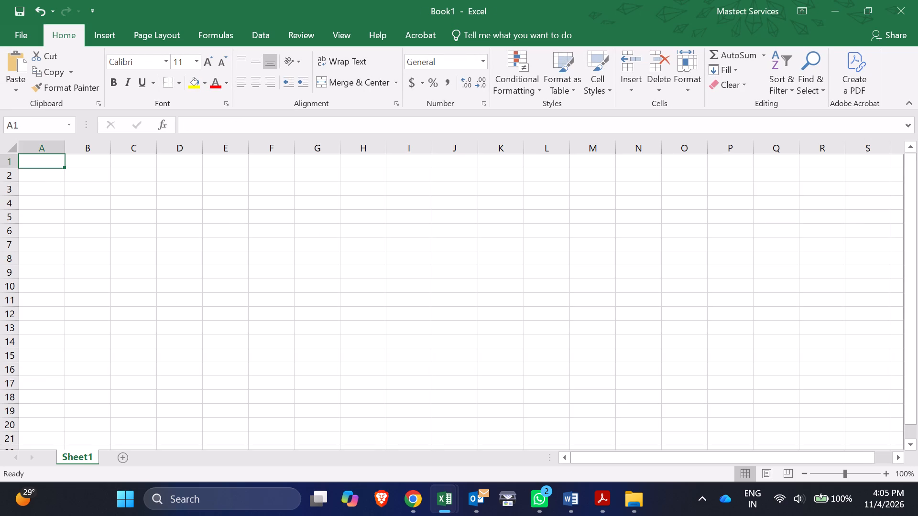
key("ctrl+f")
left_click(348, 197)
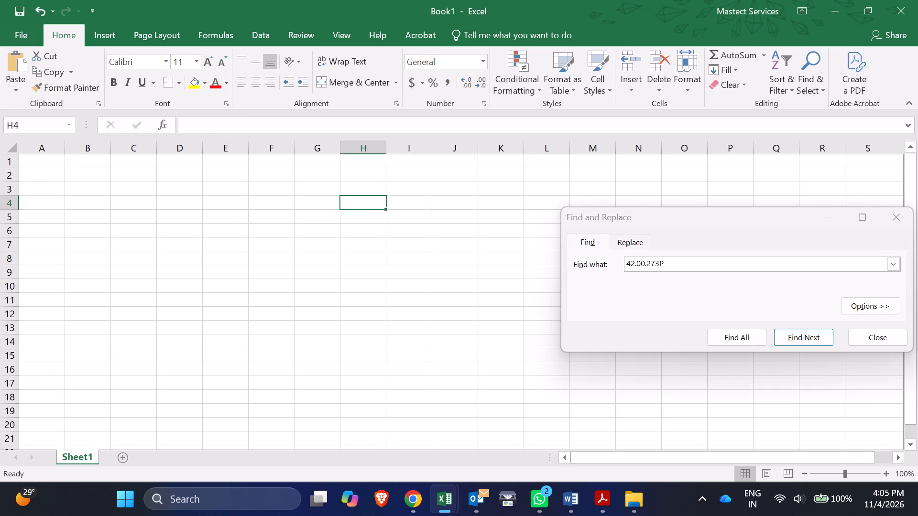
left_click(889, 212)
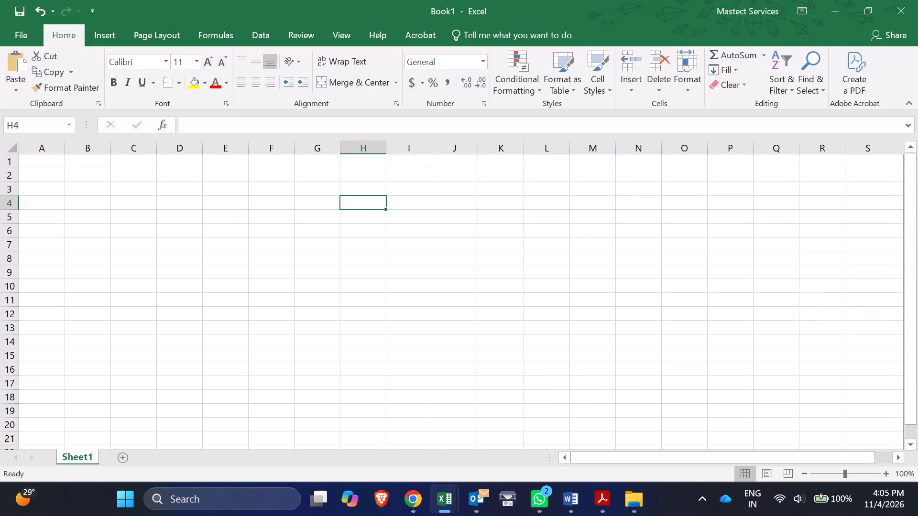
Save the new workbook in the Documents folder under the name PARTS AVAILABLE.
key("ctrl+s")
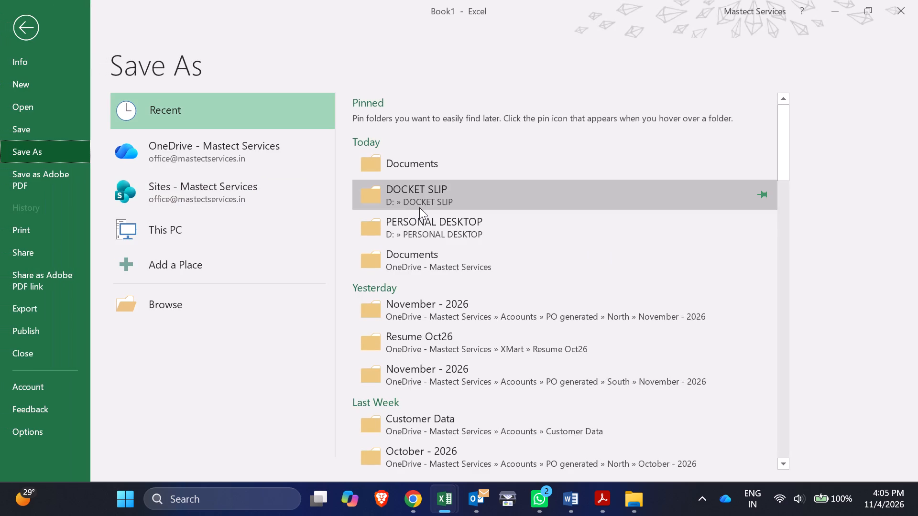
double_click(179, 232)
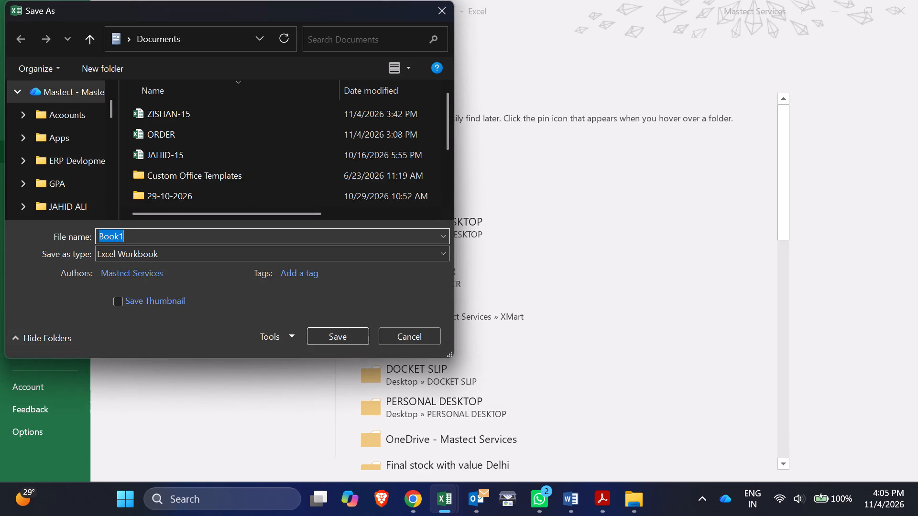
scroll(33, 147, "up", 5)
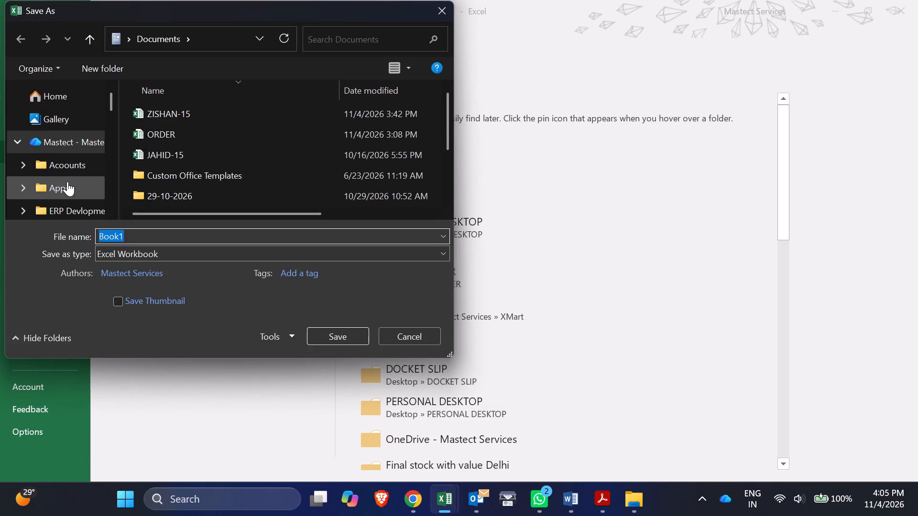
scroll(67, 182, "down", 2)
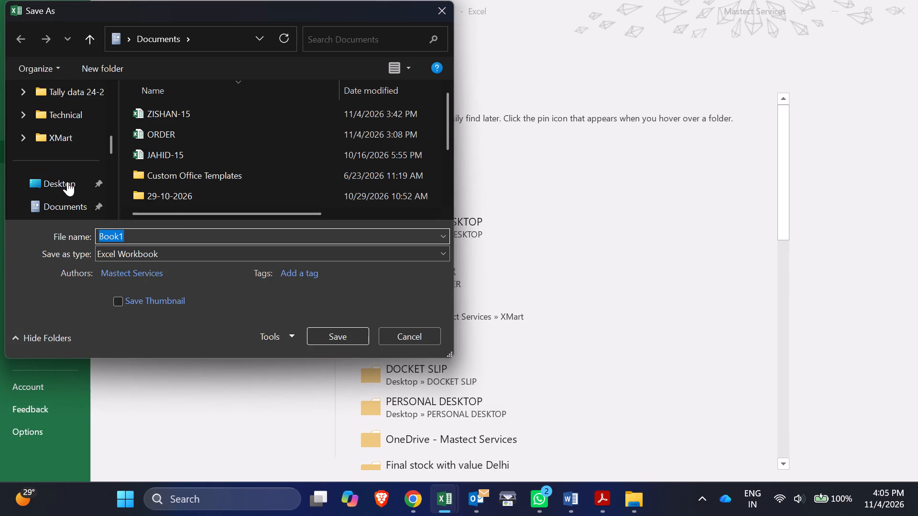
left_click(68, 208)
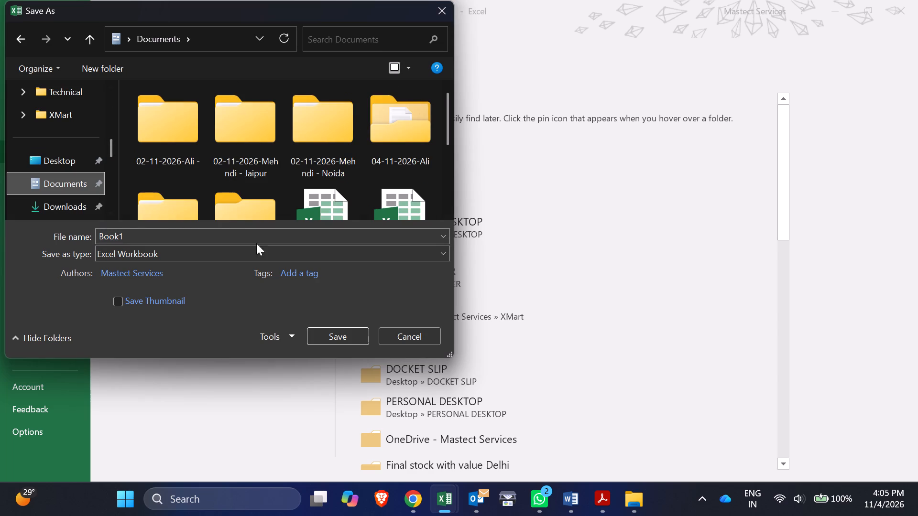
left_click(251, 237)
key("BackSpace")
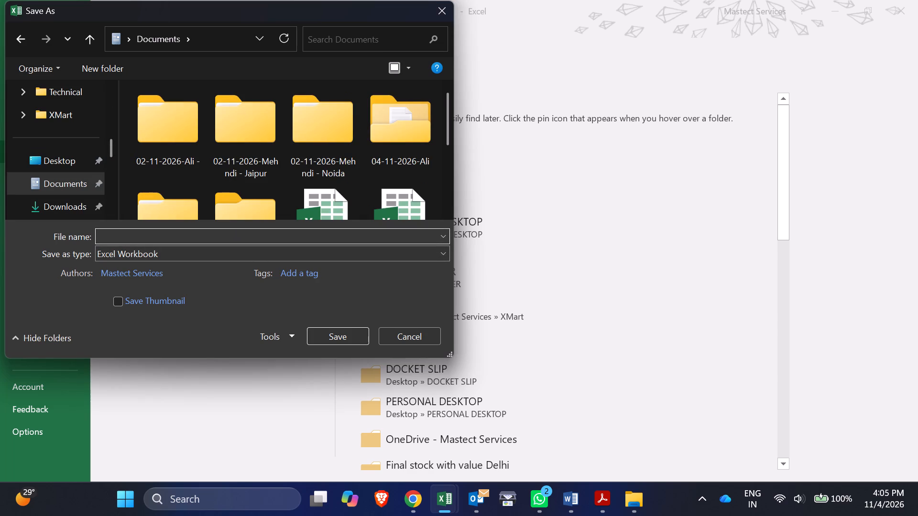
type("PARTS AVAI")
type("LABLE")
key("space")
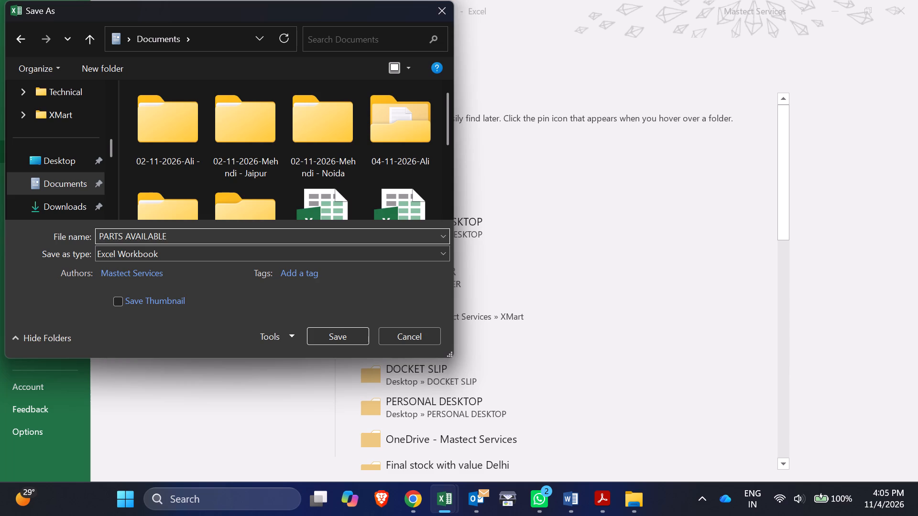
key("minus")
key("BackSpace")
key("BackSpace")
key("Return")
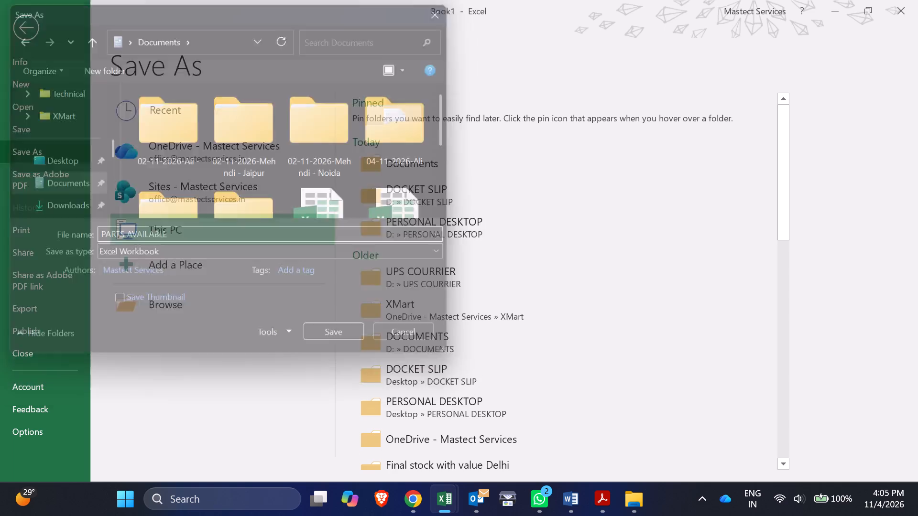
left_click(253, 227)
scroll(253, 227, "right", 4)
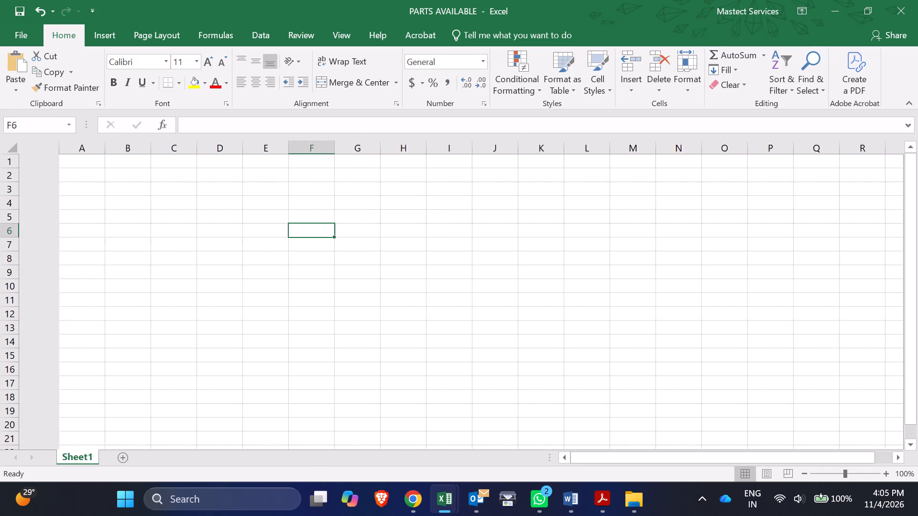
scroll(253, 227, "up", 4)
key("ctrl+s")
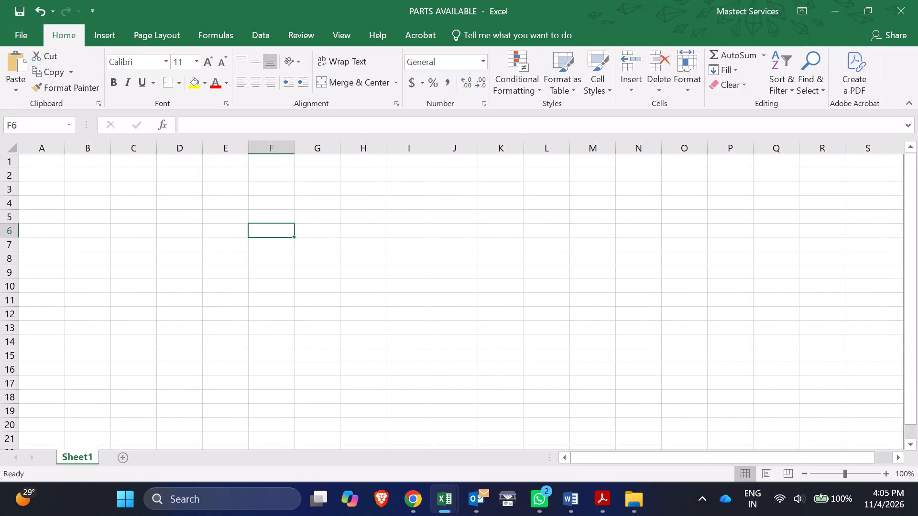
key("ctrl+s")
Enter the column headers Part Name in cell B2 and Part Code in cell C2.
left_click(86, 176)
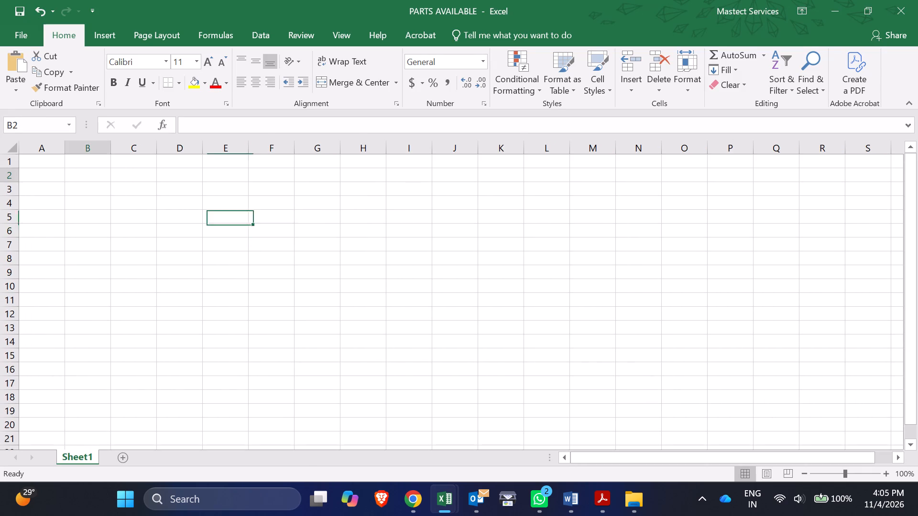
key("shift+p")
type("art Name")
key("Return")
key("Up")
key("Right")
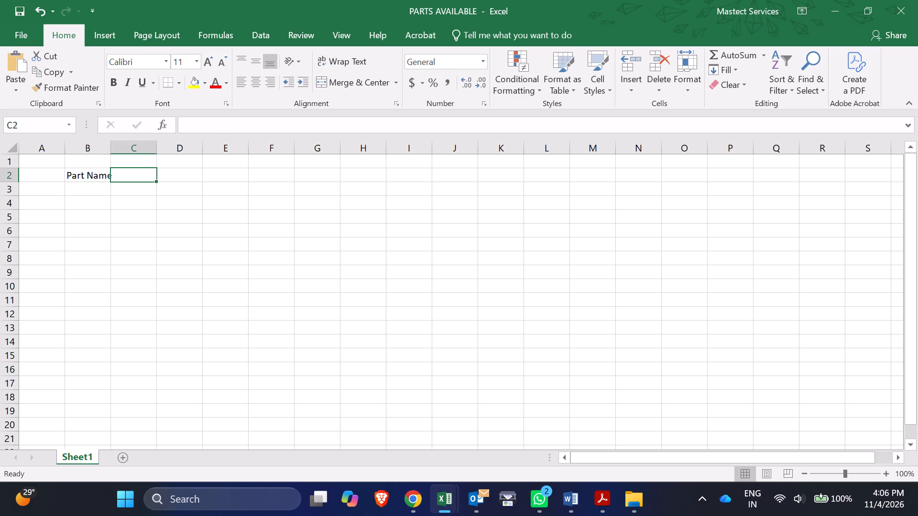
type("Part")
key("space")
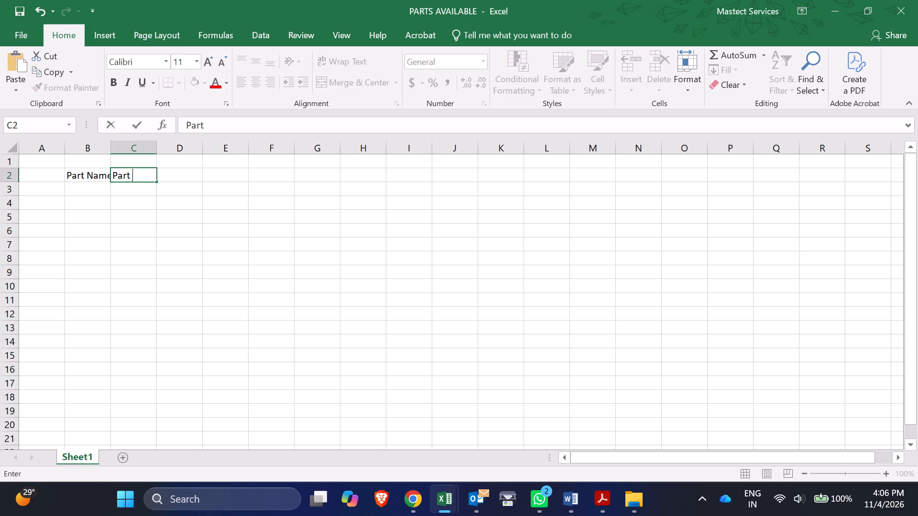
type("Code")
key("space")
key("BackSpace")
key("Return")
key("Up")
key("Right")
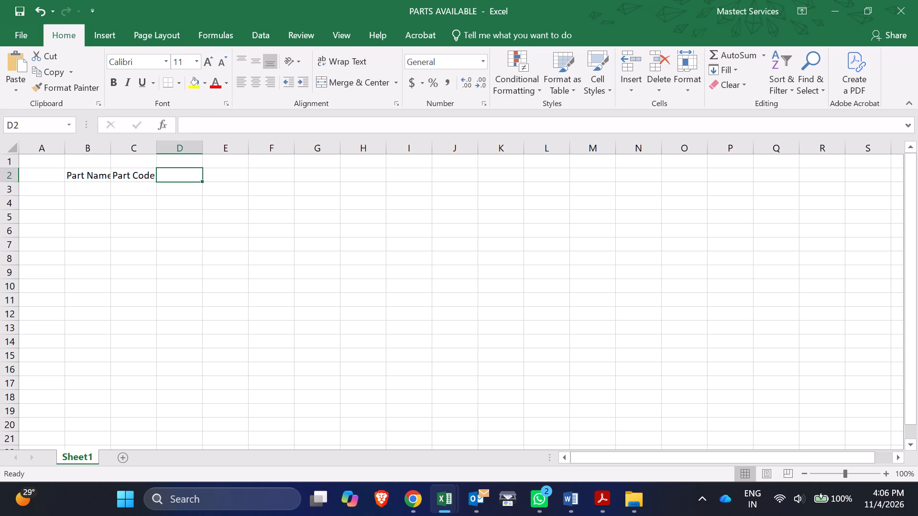
Autofit column B to the width of its header and save the workbook.
double_click(110, 151)
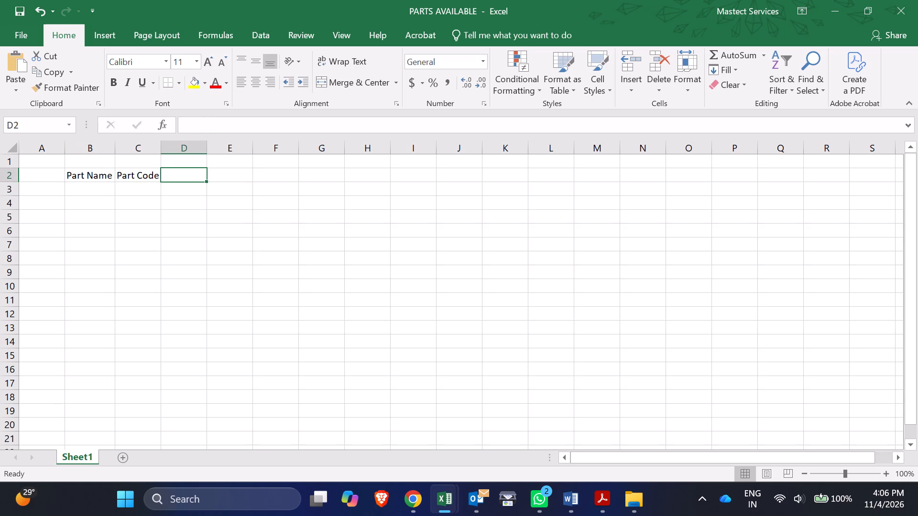
left_click(102, 178)
key("ctrl+s")
key("ctrl+s")
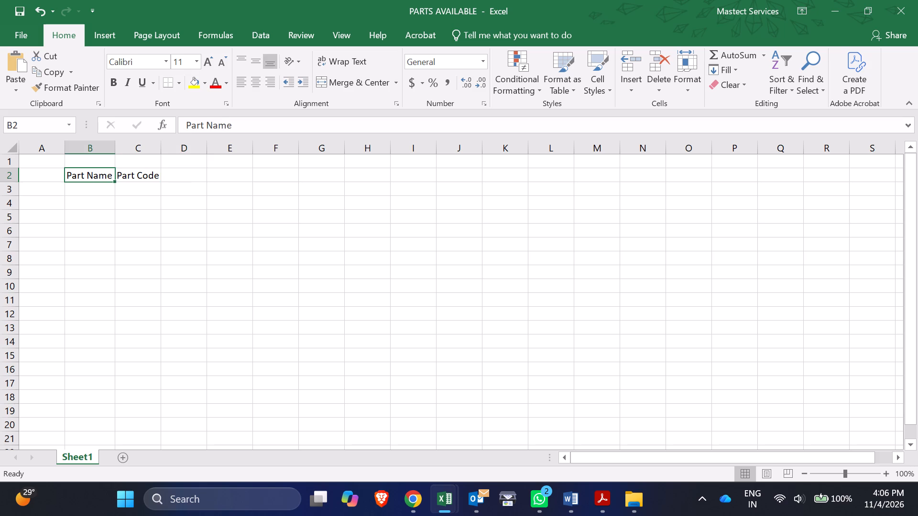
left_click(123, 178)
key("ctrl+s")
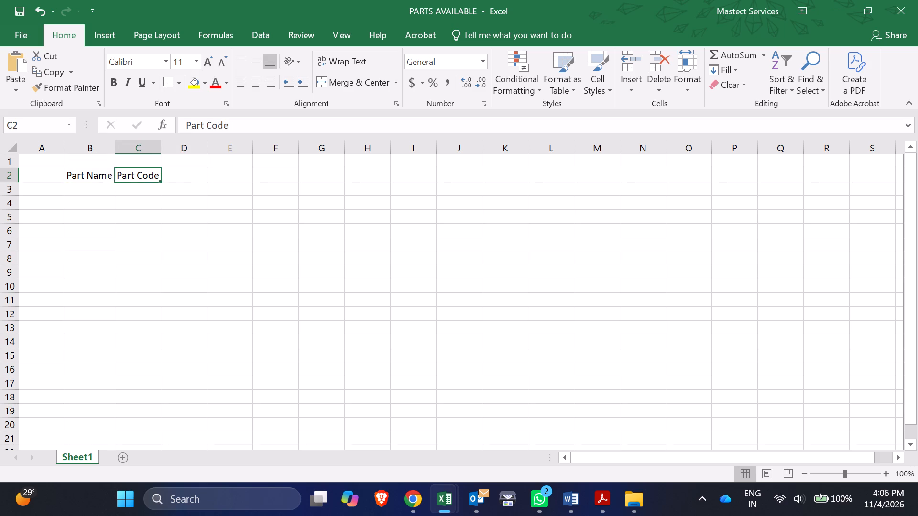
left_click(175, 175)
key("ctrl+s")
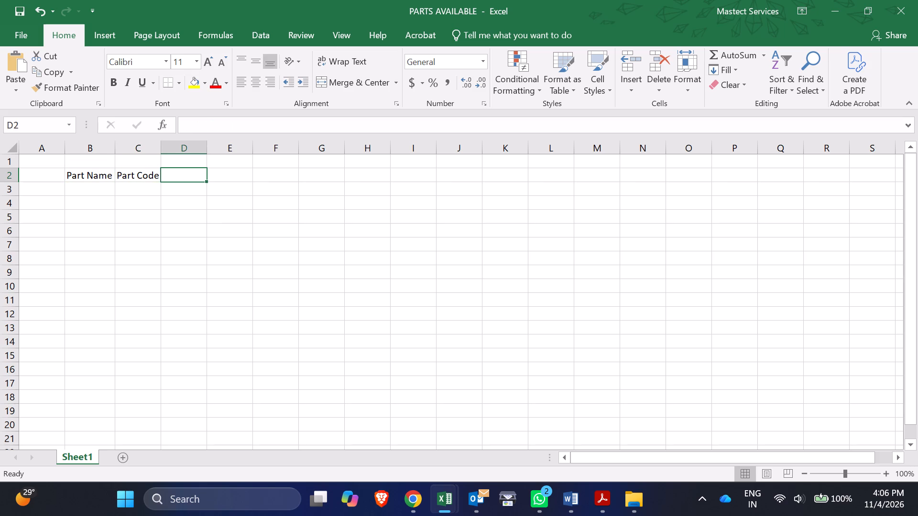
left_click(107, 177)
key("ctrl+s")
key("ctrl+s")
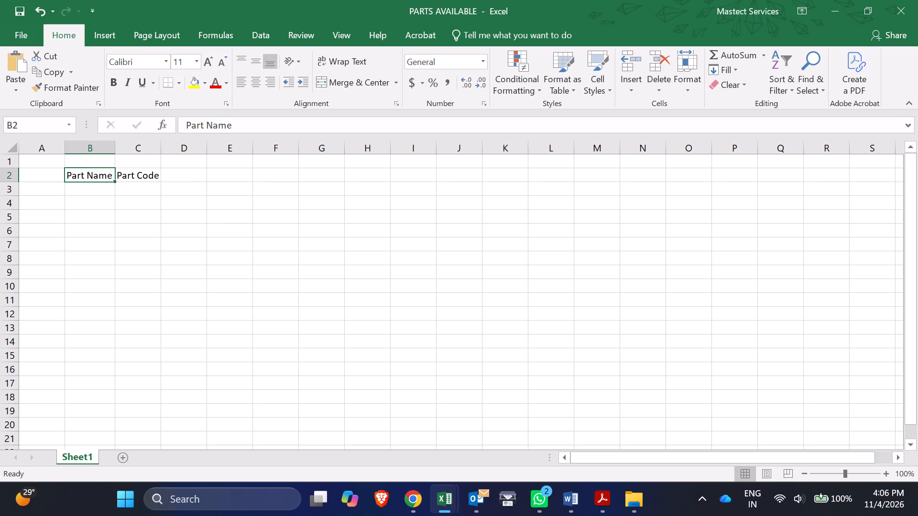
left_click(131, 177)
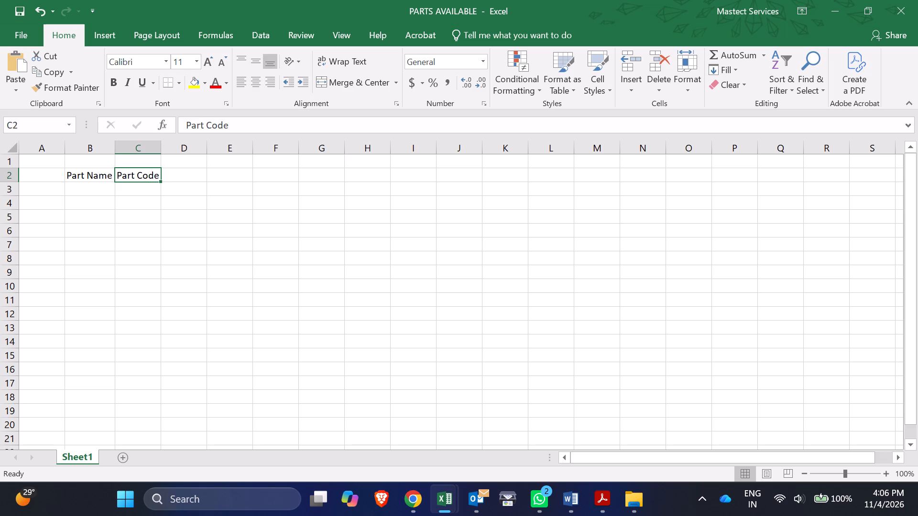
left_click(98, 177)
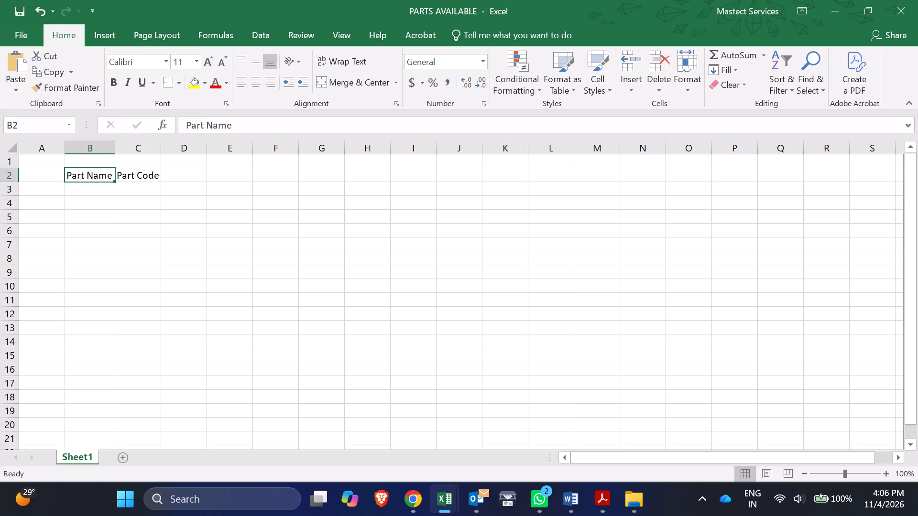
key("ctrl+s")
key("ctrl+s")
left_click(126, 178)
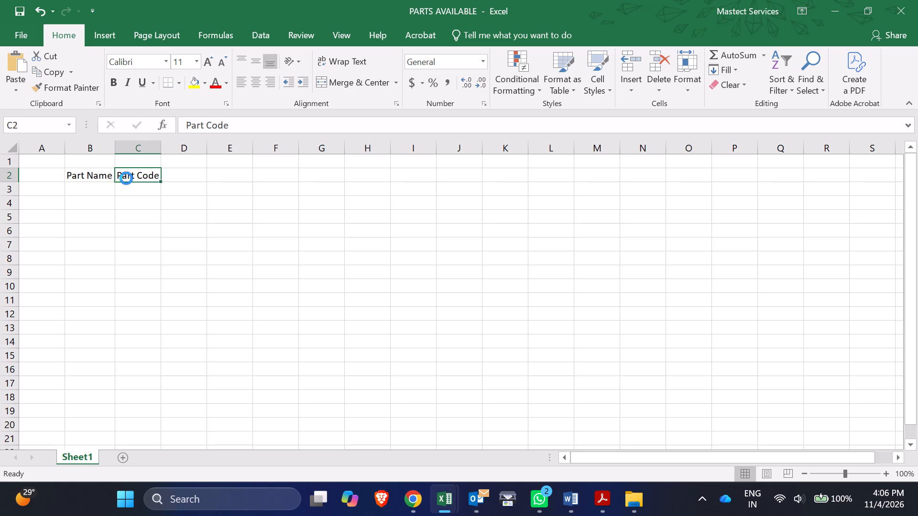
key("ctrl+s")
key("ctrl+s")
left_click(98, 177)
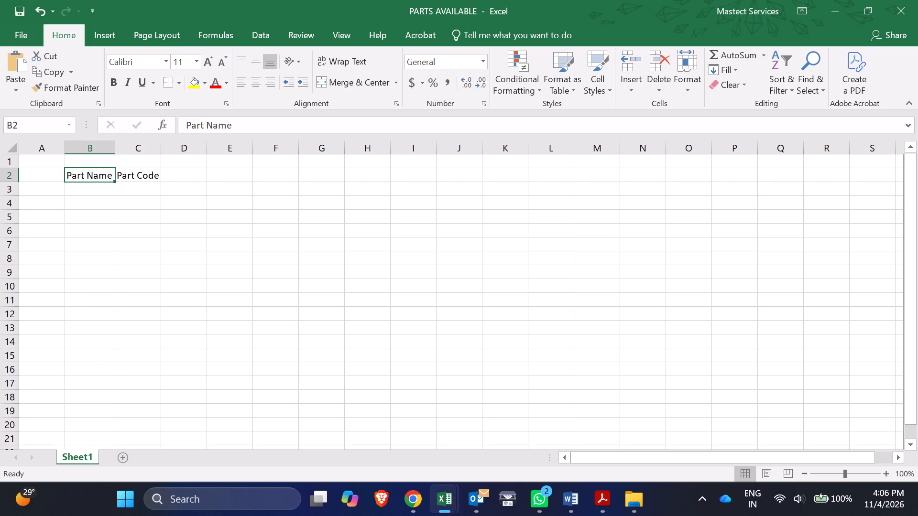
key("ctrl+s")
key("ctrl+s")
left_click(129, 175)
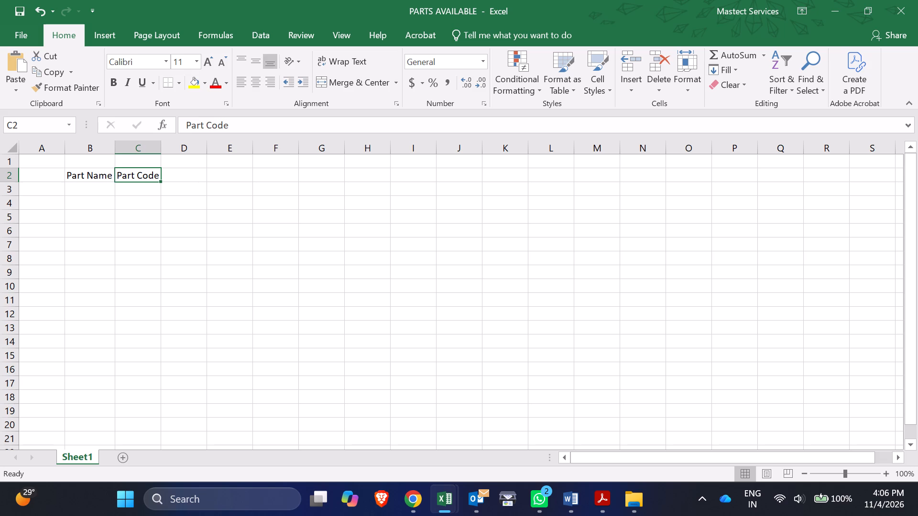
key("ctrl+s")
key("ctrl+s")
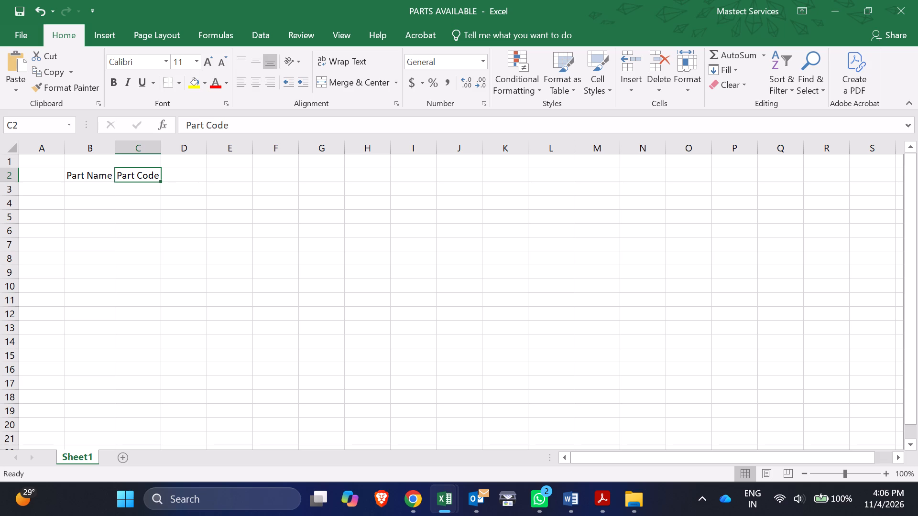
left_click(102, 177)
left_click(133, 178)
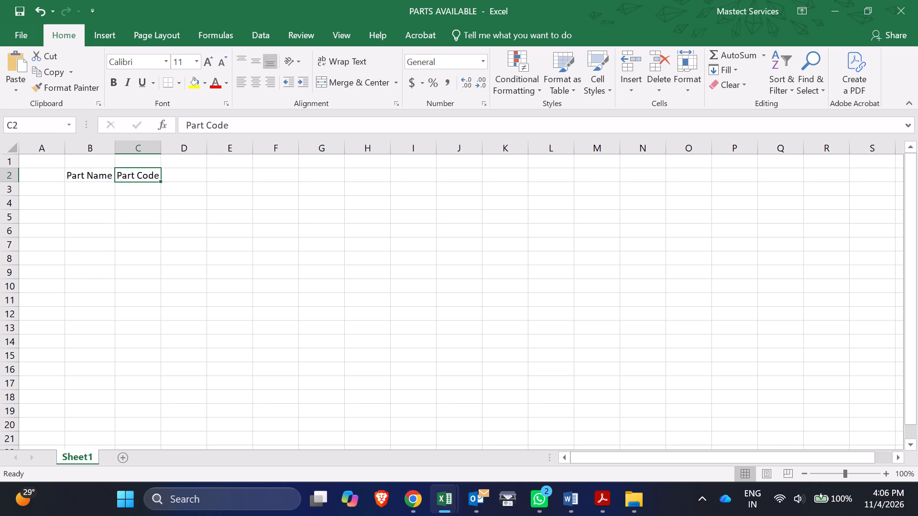
Enter the column header Price in cell D2 and save the workbook.
left_click(177, 177)
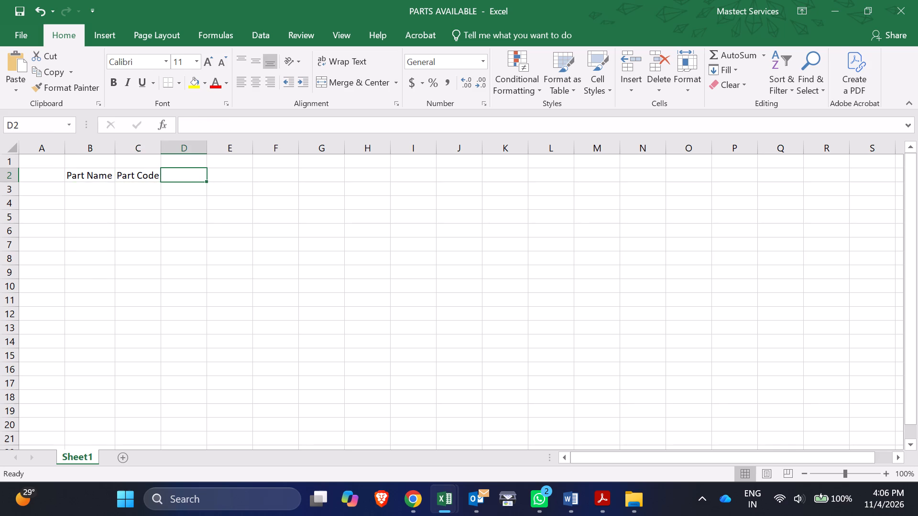
type("pric")
key("BackSpace")
key("BackSpace")
key("BackSpace")
key("BackSpace")
type("Price")
key("space")
key("BackSpace")
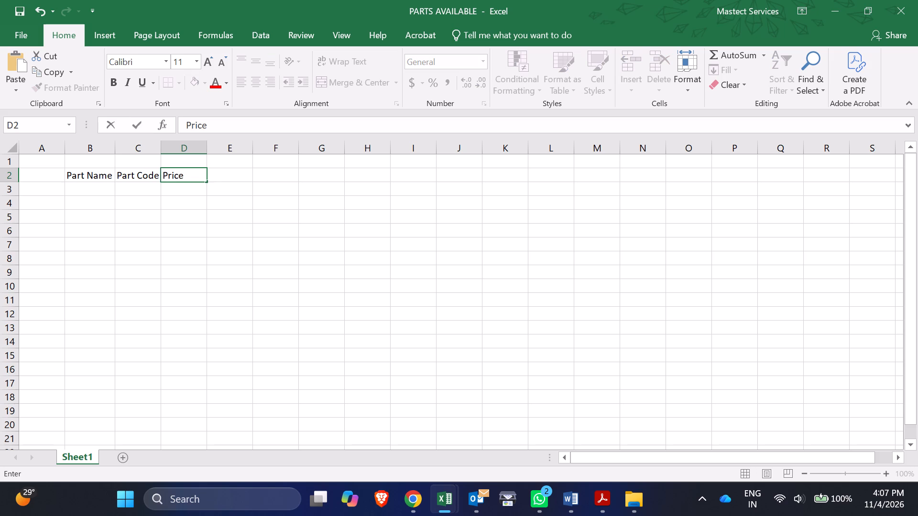
key("Return")
key("Up")
key("Right")
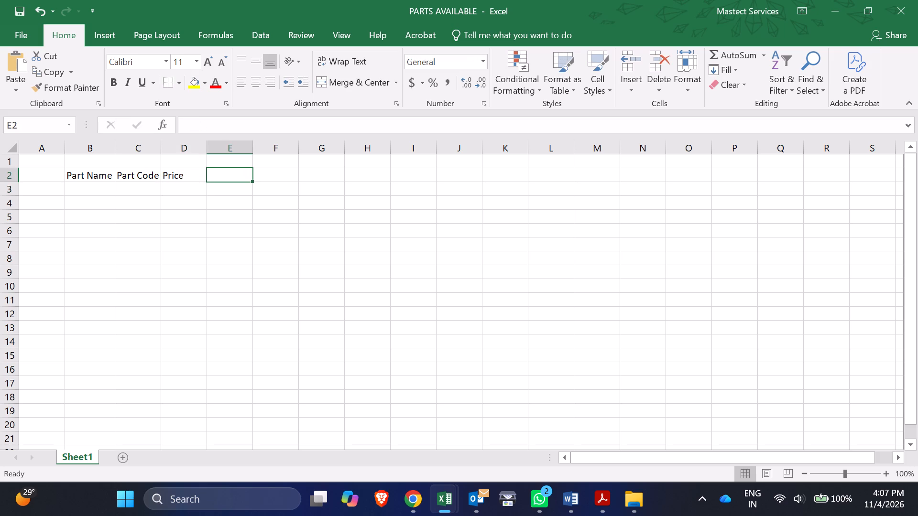
key("ctrl+s")
Enter the column header Available in cell E2 and save the workbook.
type("Available")
key("Return")
key("Up")
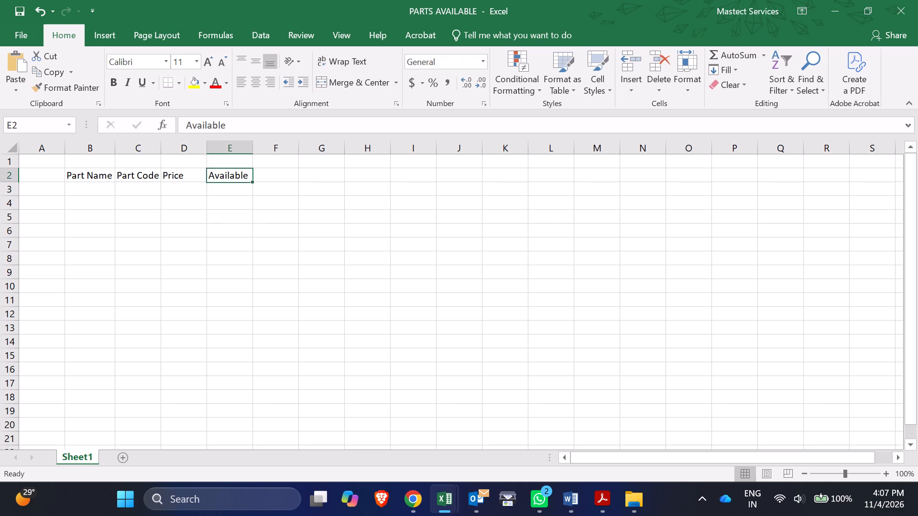
key("Left")
key("Left")
key("Left")
key("ctrl+s")
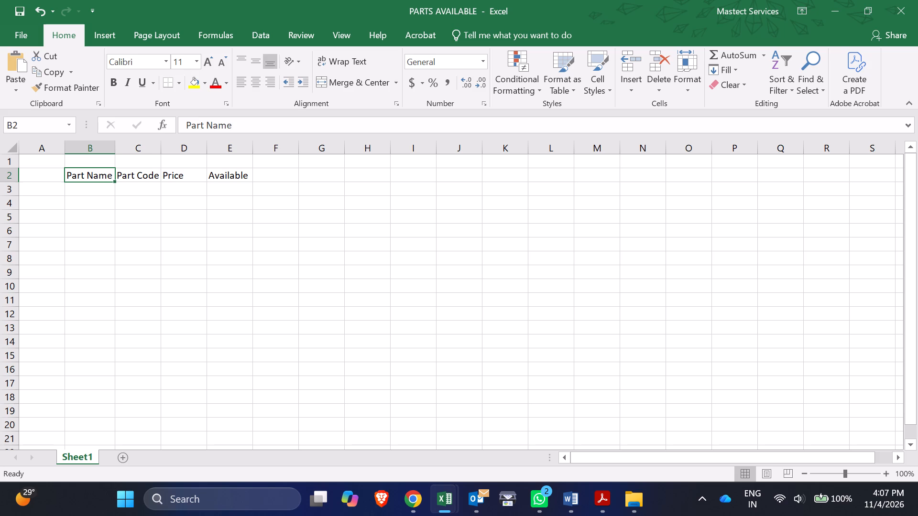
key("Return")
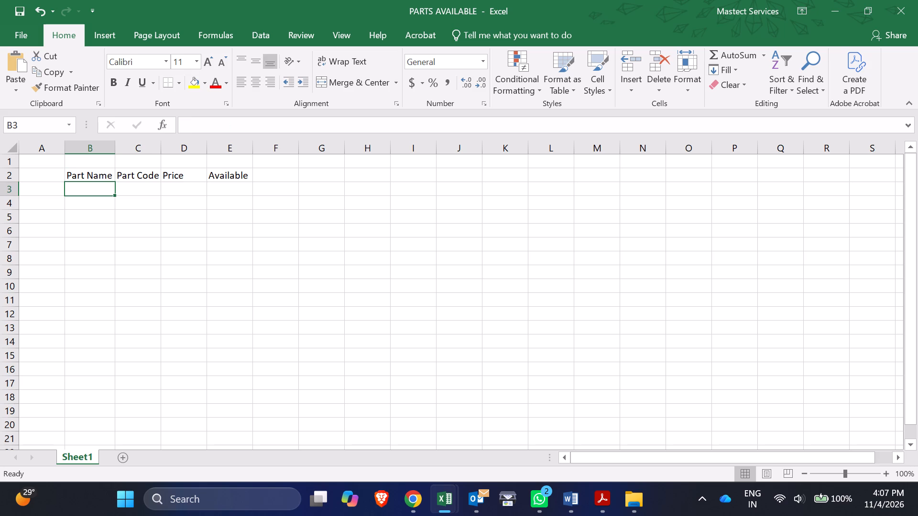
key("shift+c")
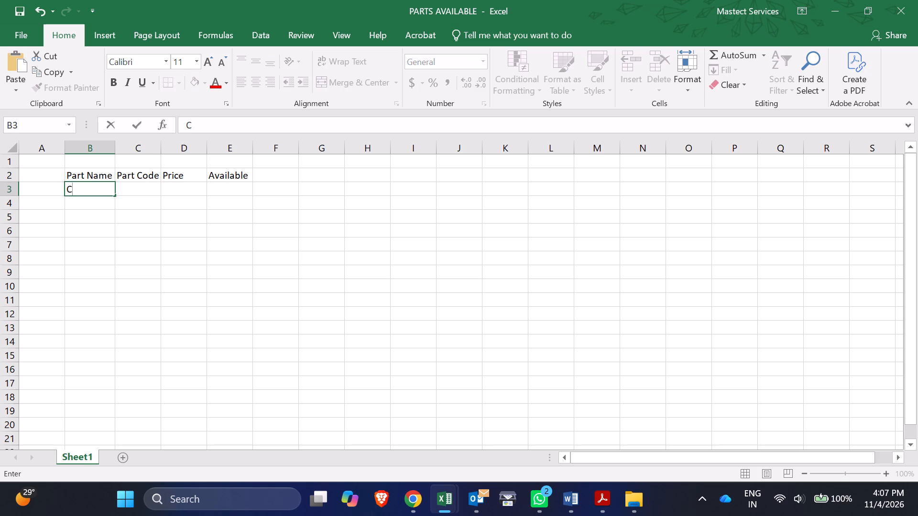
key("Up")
Add the column header S.No. in cell A2 and the serial number 1 in cell A3.
key("Left")
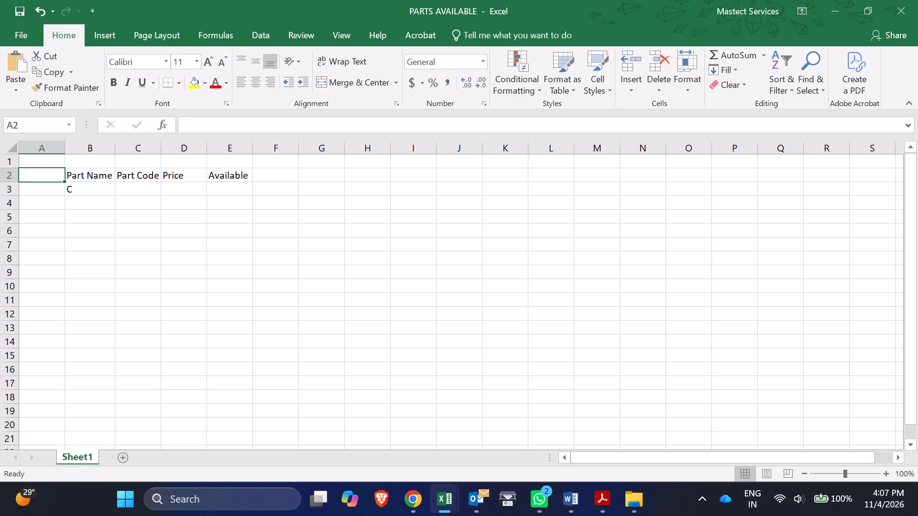
type("S.No.")
key("Return")
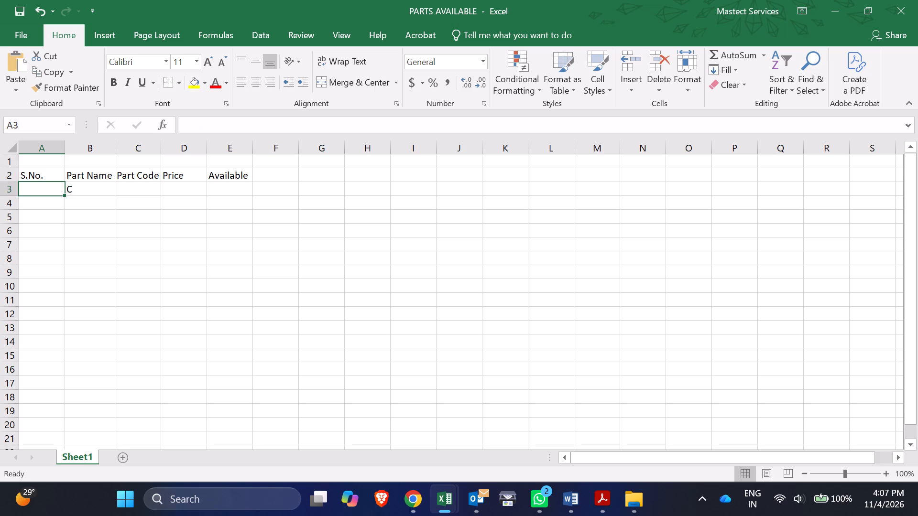
key("1")
key("Return")
key("Up")
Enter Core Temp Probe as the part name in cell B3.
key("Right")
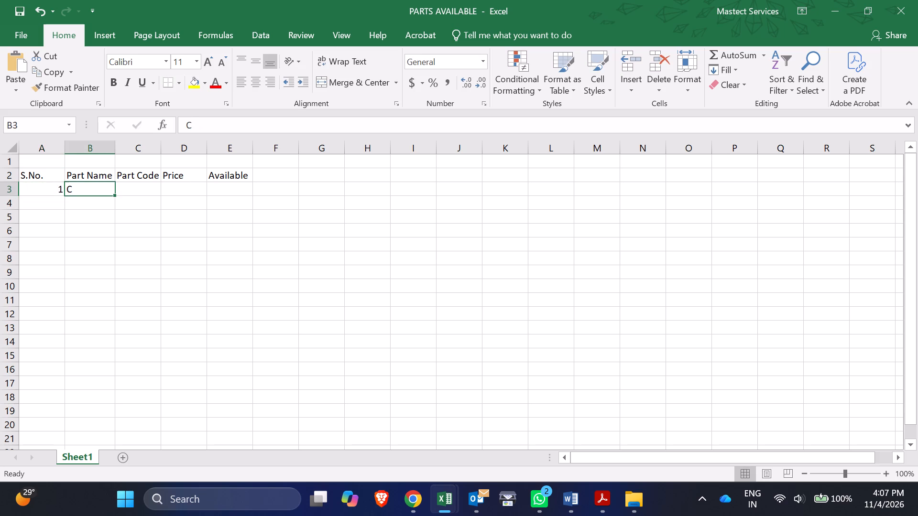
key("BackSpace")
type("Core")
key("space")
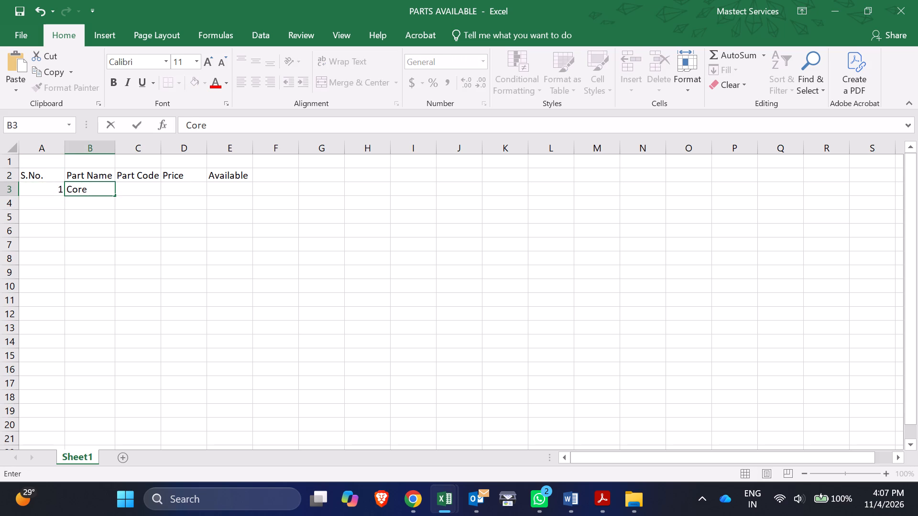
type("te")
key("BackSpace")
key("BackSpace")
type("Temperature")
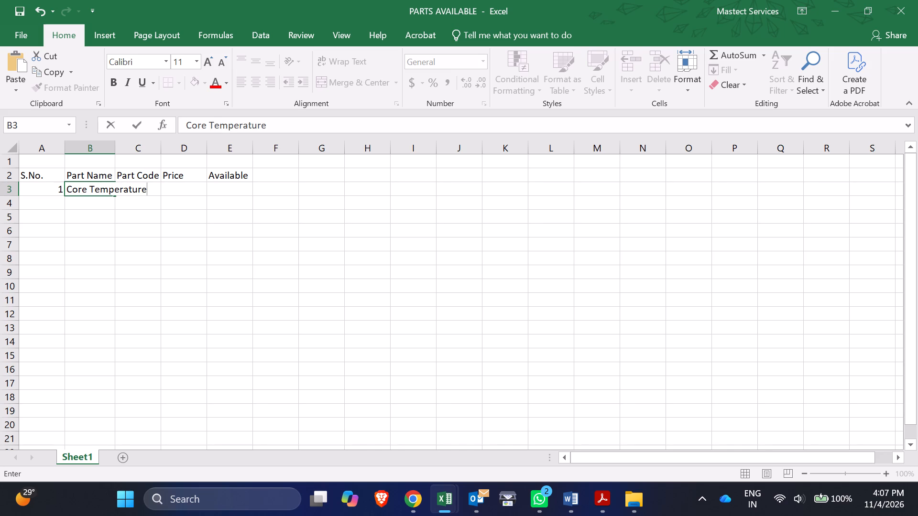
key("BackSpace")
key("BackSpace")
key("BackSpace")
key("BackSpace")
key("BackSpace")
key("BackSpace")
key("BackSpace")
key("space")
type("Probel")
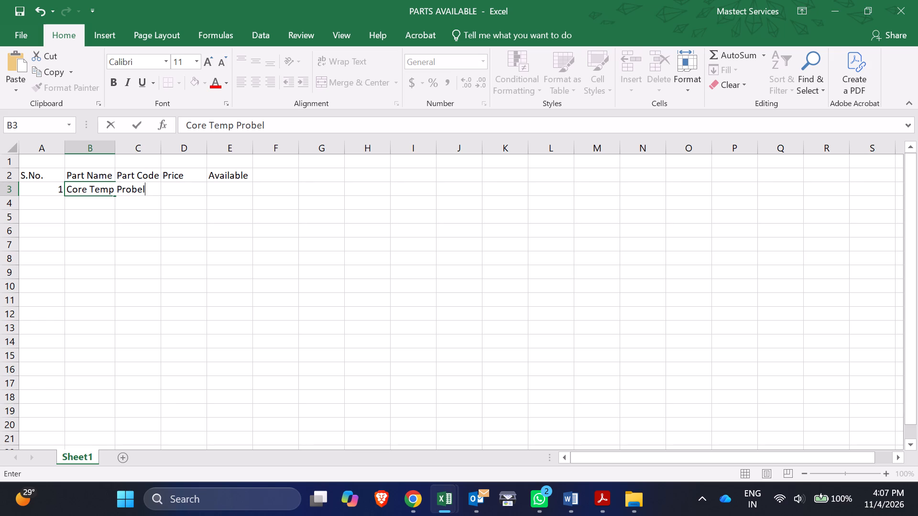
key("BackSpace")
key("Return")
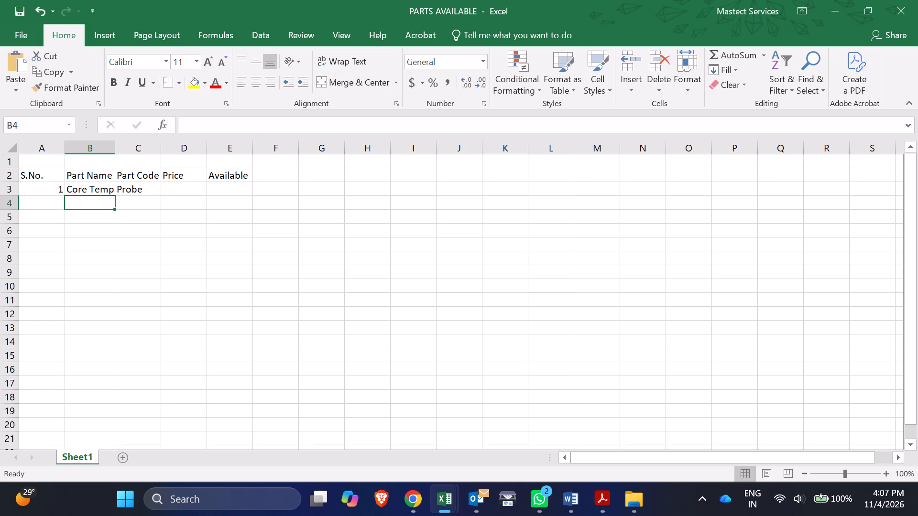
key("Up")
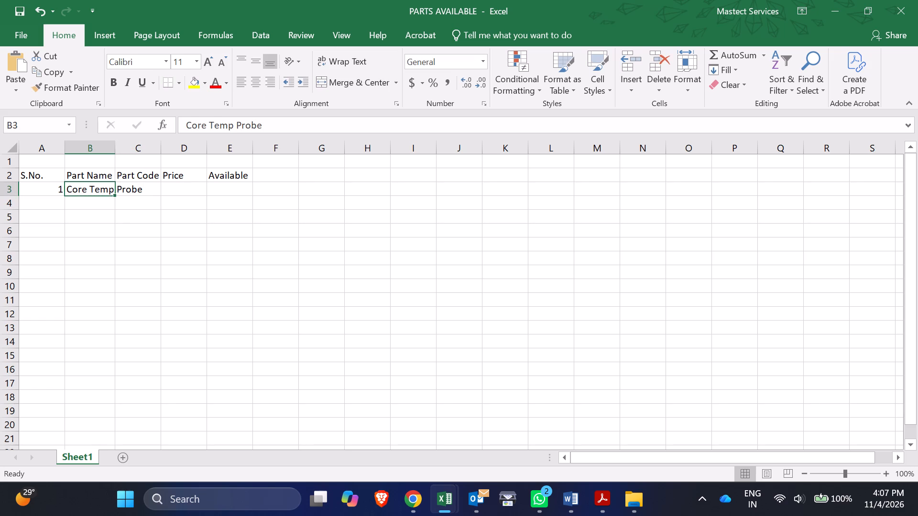
Autofit column B to the part name in row 3 and save the workbook.
double_click(115, 143)
key("Right")
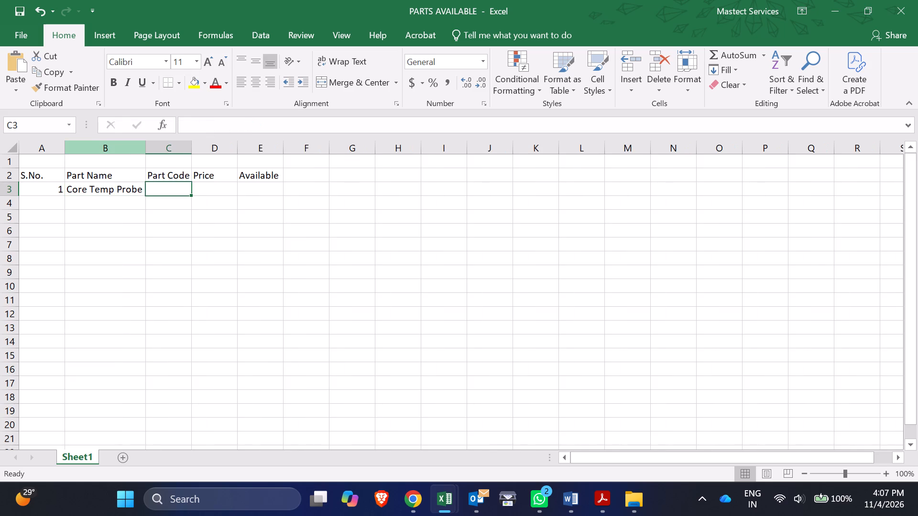
key("ctrl+s")
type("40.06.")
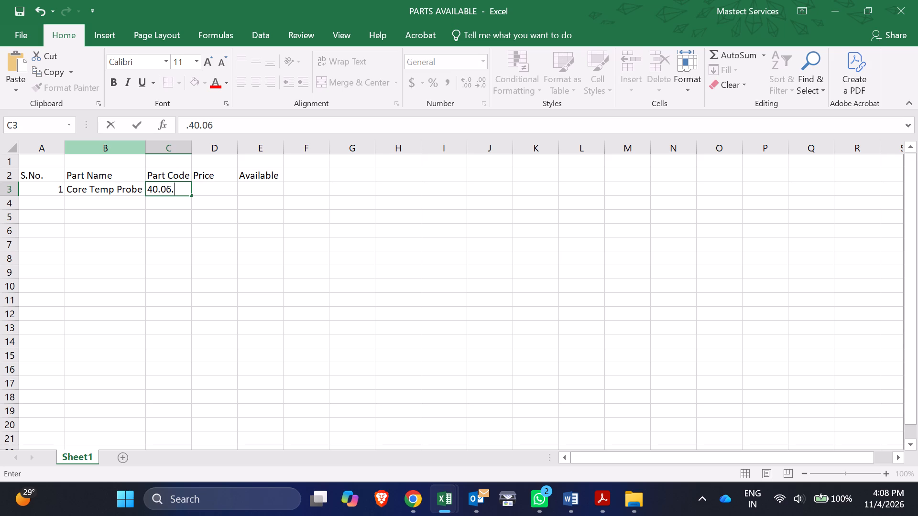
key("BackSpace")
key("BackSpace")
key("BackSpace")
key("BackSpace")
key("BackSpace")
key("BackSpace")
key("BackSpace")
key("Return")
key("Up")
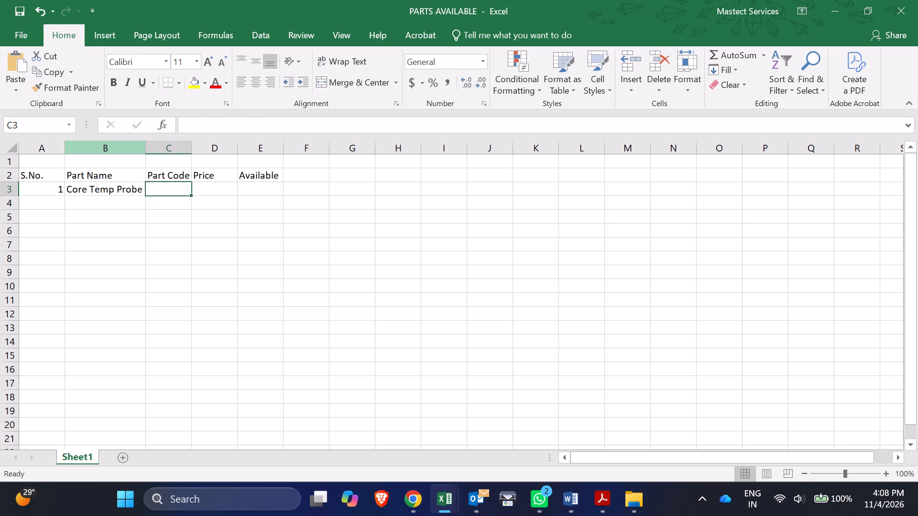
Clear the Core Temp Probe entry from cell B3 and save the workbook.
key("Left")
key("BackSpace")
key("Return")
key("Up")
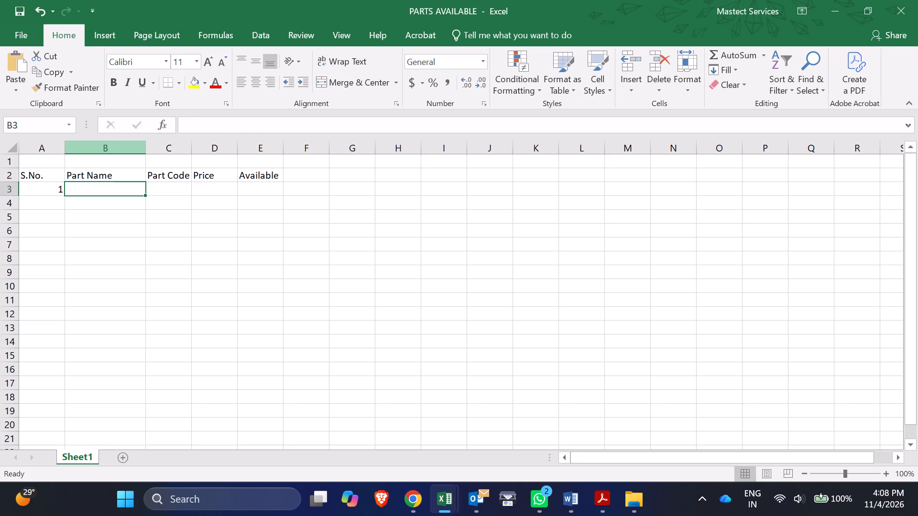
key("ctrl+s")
Enter Kit Steam generator insolated as the part name in cell B3.
type("Kit")
key("space")
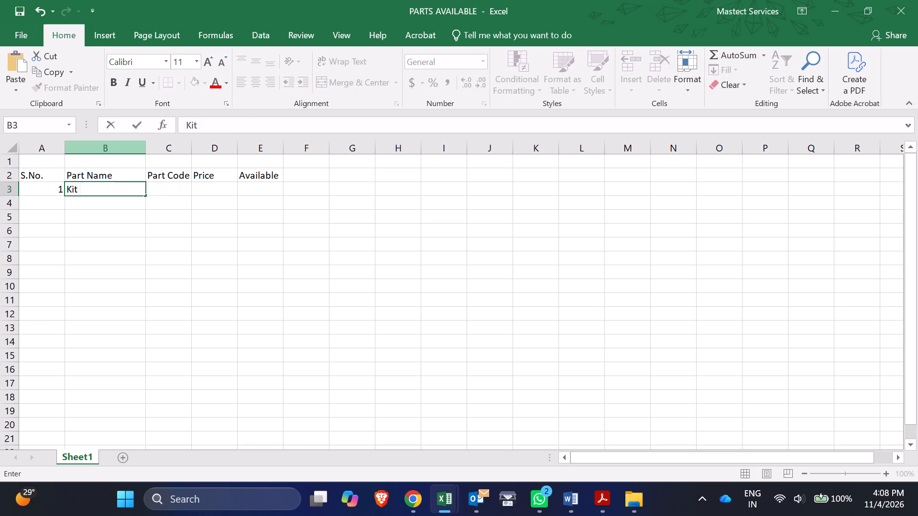
type("Steam")
key("space")
type("gene")
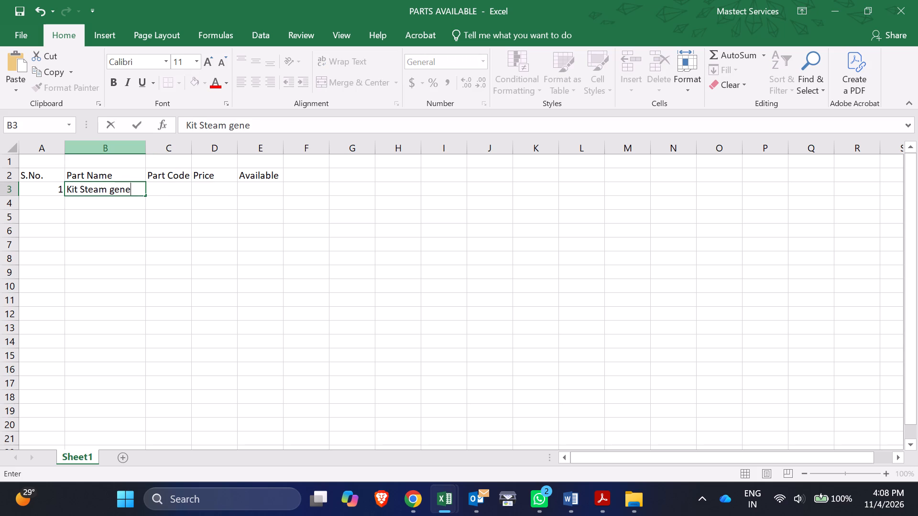
type("rator")
key("space")
type("ins")
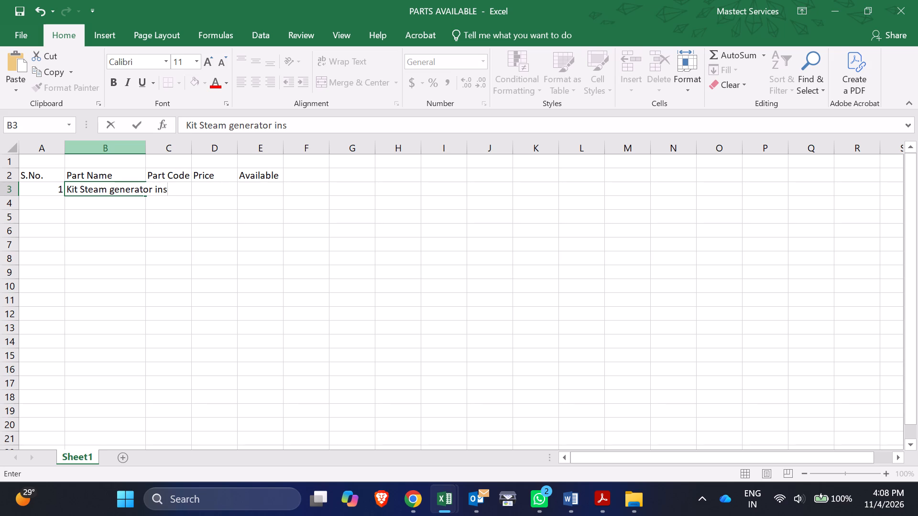
type("olated")
key("Return")
key("Up")
key("Right")
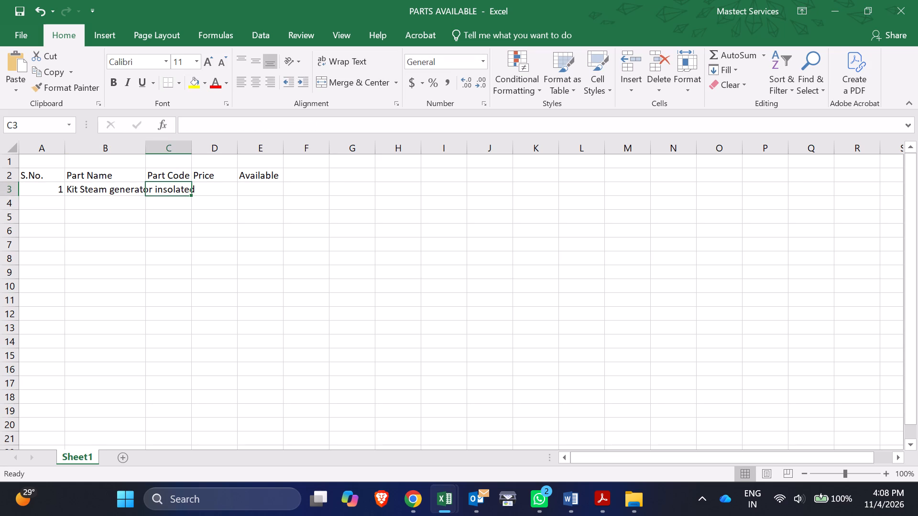
Autofit column B to the part name in row 3 and save the workbook.
double_click(145, 147)
key("Right")
key("ctrl+s")
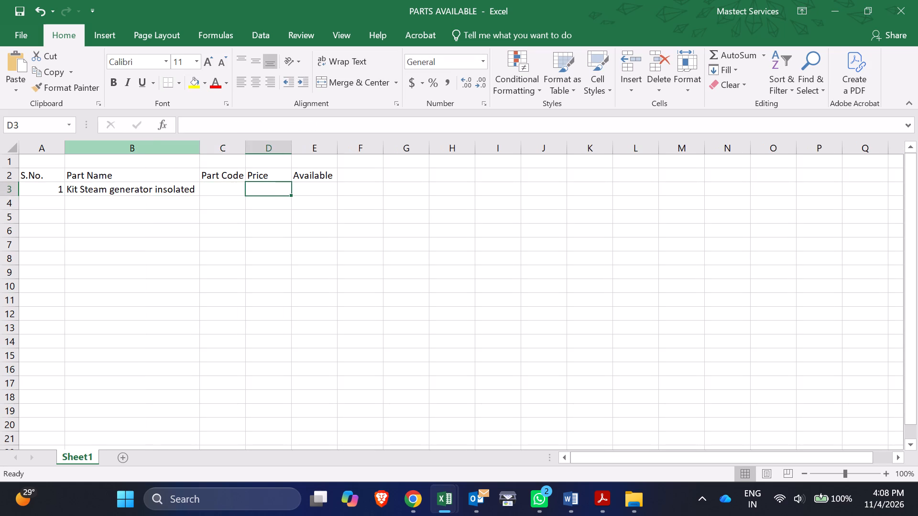
Enter 87.01.549S as the part code in cell C3 and save the workbook.
key("Left")
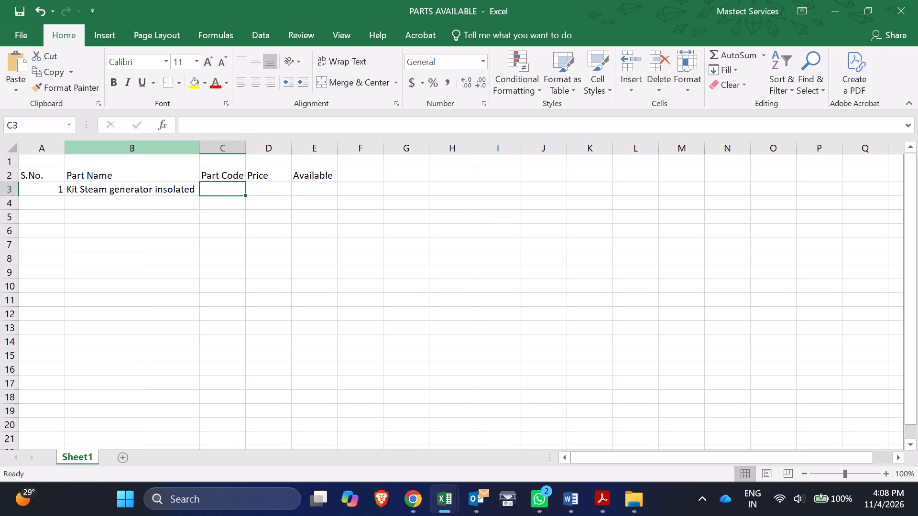
type("87.01.")
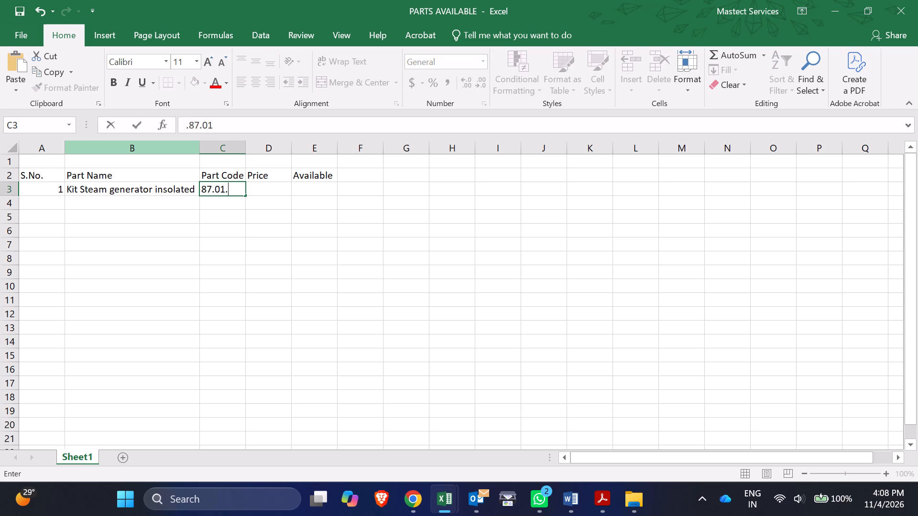
type("549")
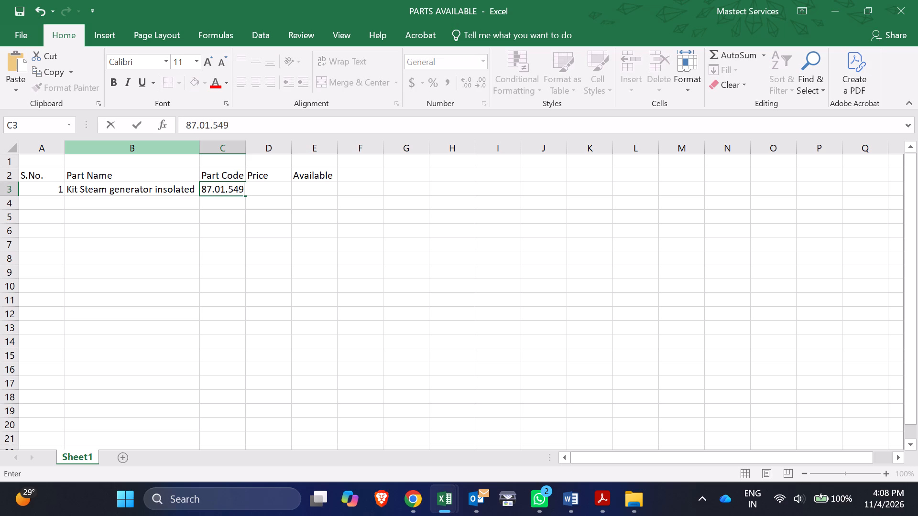
key("shift+s")
key("Return")
key("Up")
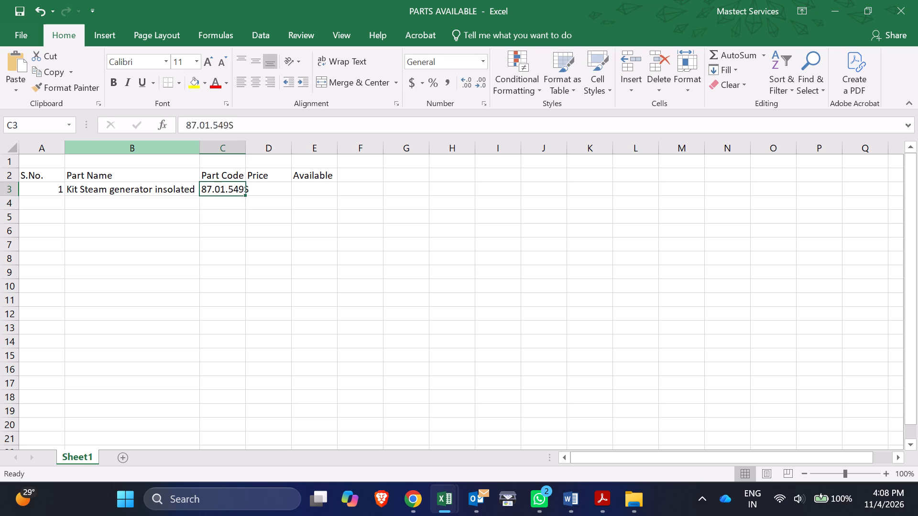
key("Right")
key("ctrl+s")
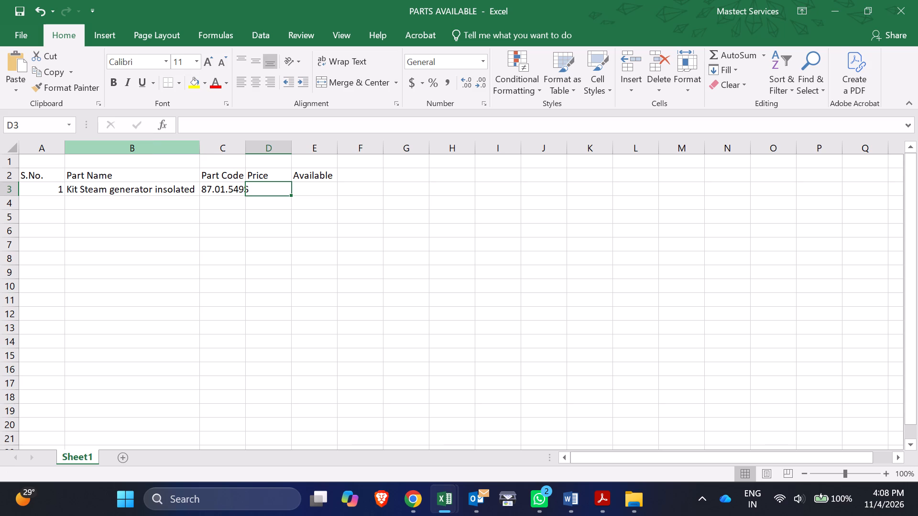
Enter 48,884 as the price of the steam generator kit in cell D3.
type("48")
key("comma")
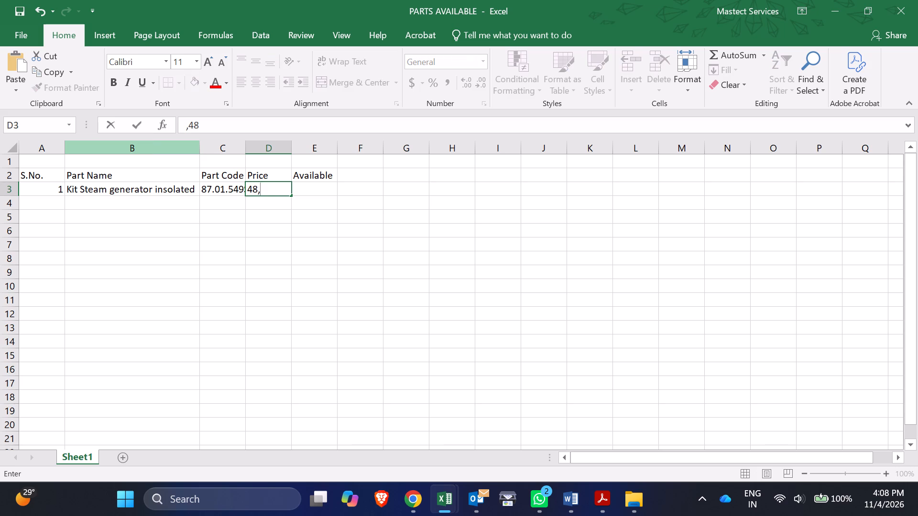
type("884")
key("Return")
key("Up")
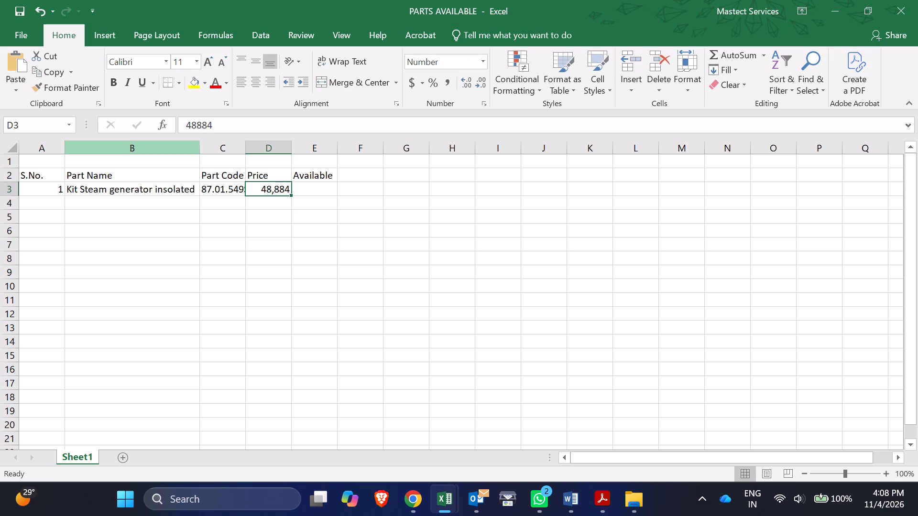
Autofit column C to the part code in row 3 and save the workbook.
double_click(245, 148)
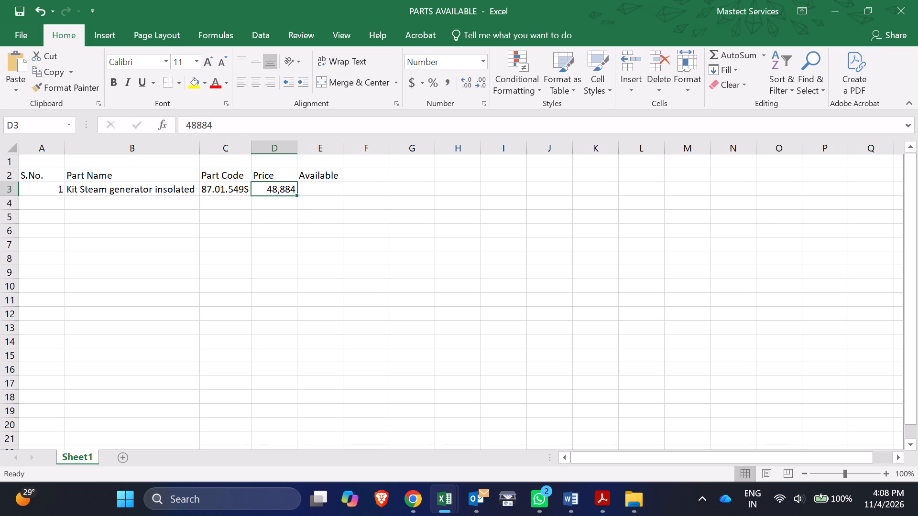
key("Right")
key("ctrl+s")
Enter A20 - 3 Qty as the availability of the steam generator kit in cell E3.
key("Left")
key("shift+Right")
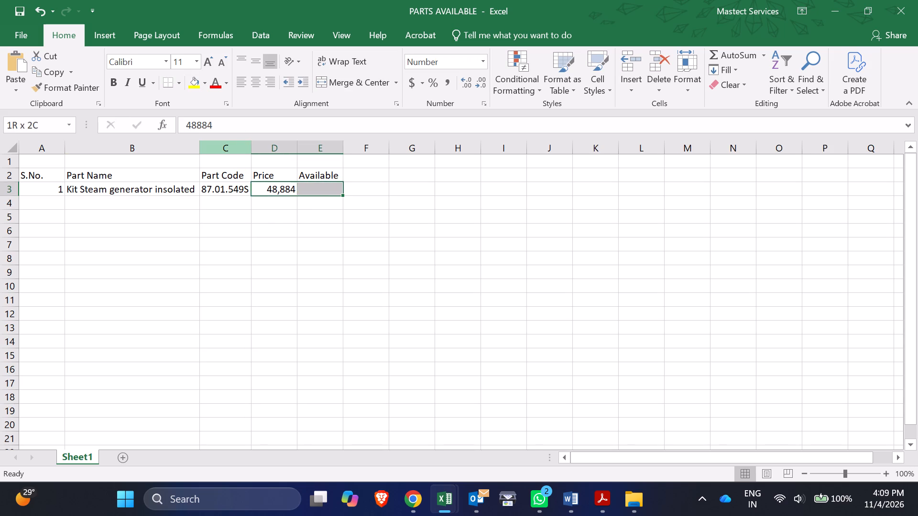
key("Right")
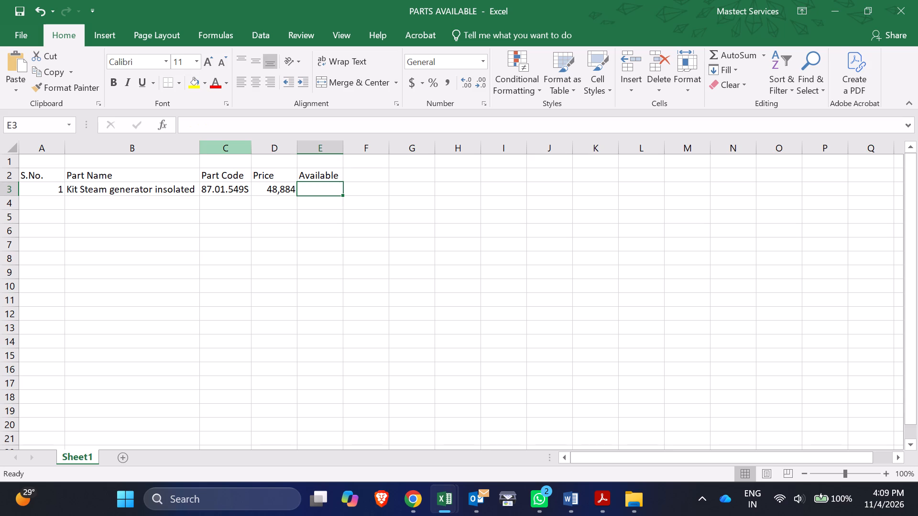
type("a20")
key("BackSpace")
key("BackSpace")
key("BackSpace")
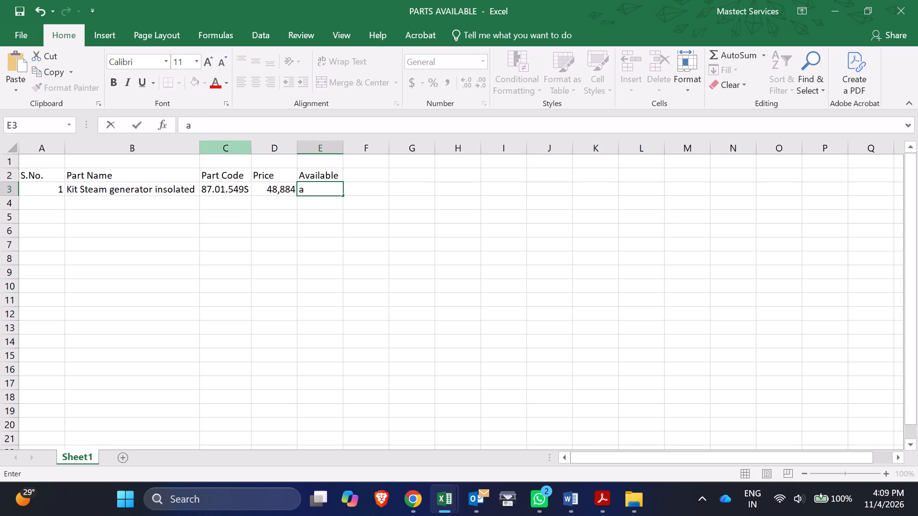
type("A20")
key("space")
type("-")
key("space")
type("3 Qty")
key("Return")
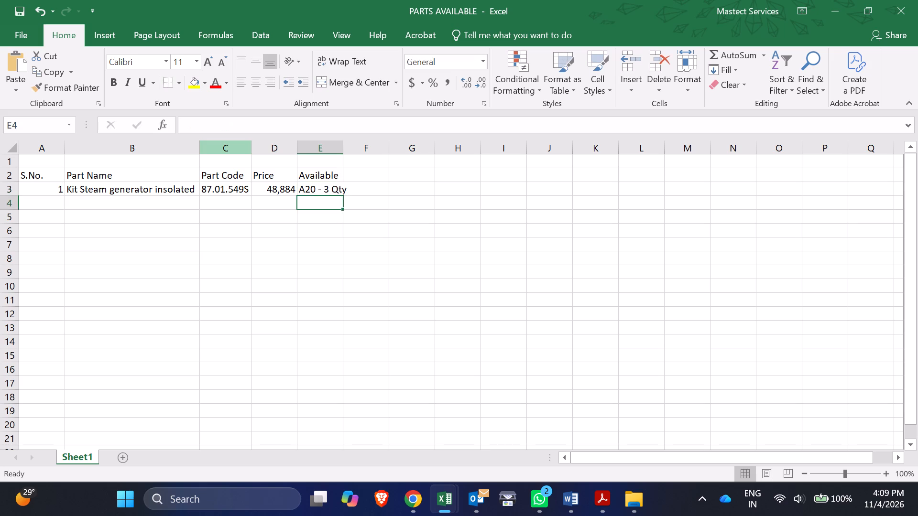
Autofit column E to the availability entry in row 3.
key("Up")
double_click(344, 146)
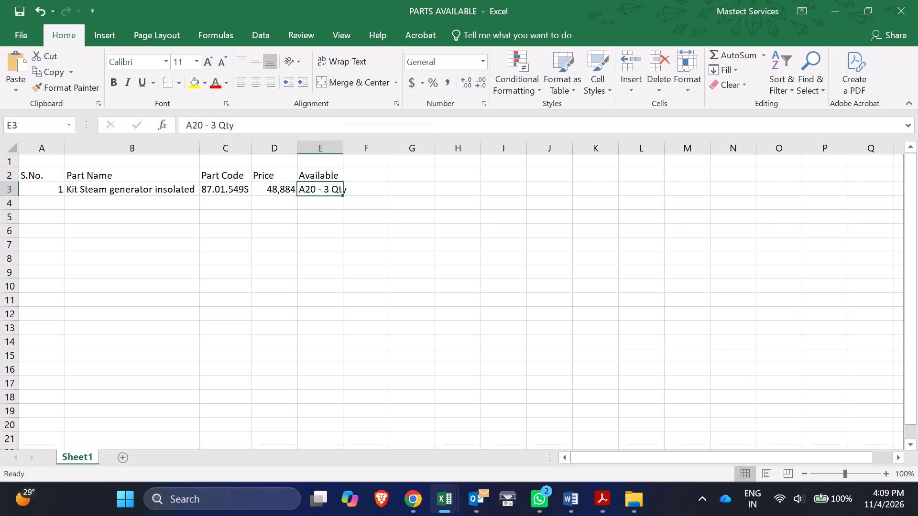
left_click(283, 188)
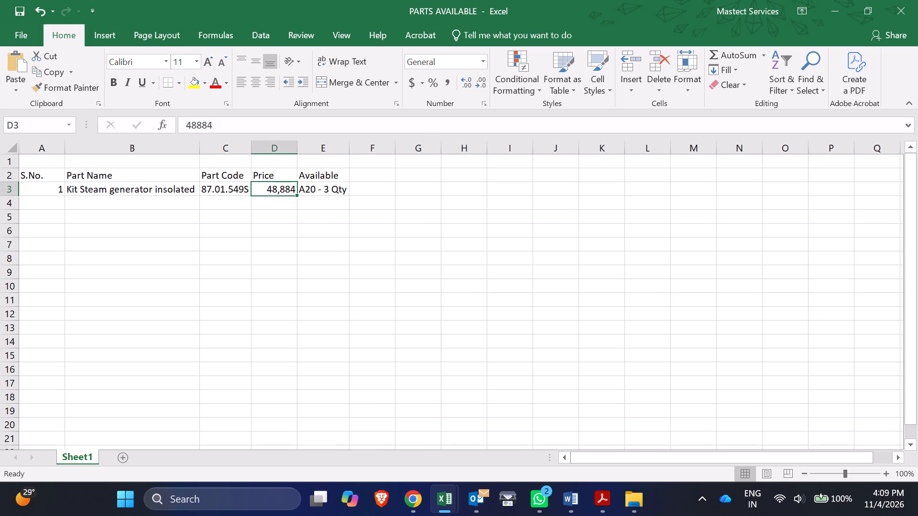
Enter serial number 2 in cell A4 and save the workbook.
left_click(48, 201)
key("2")
key("Return")
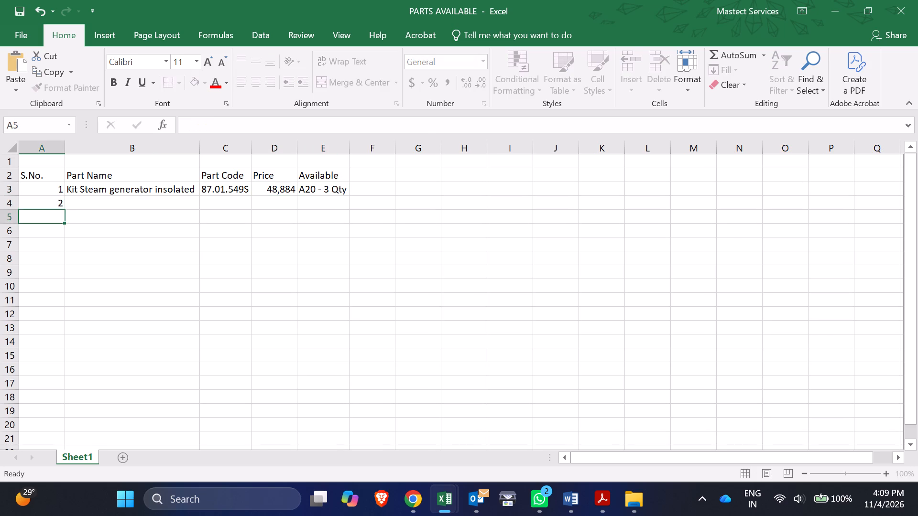
key("Up")
key("Right")
key("ctrl+s")
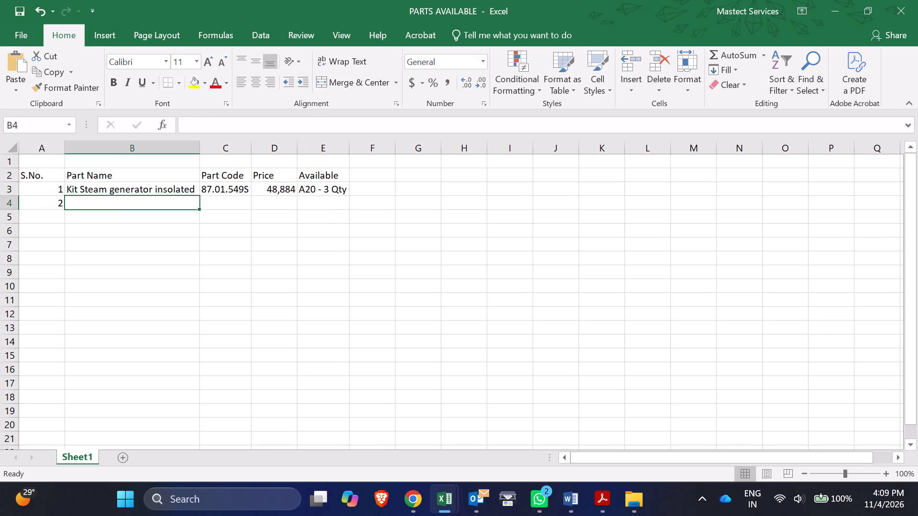
key("Up")
key("ctrl+s")
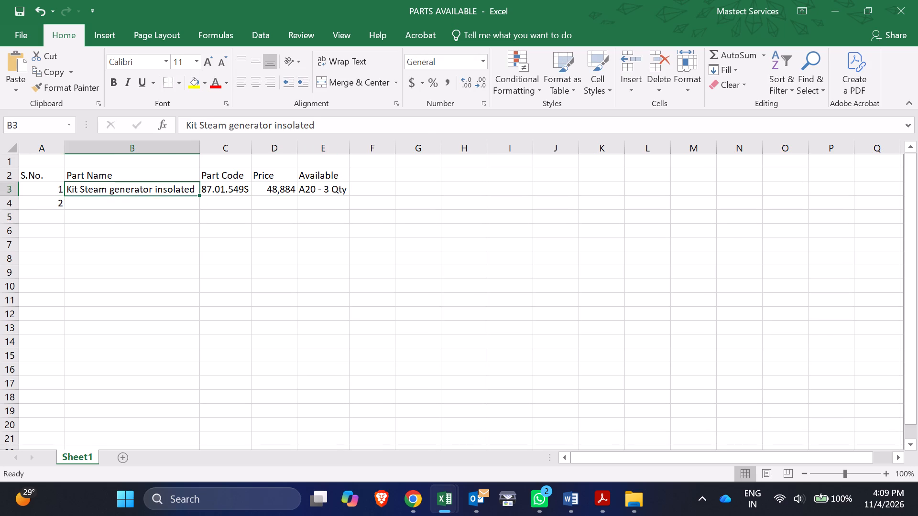
key("Down")
key("Right")
key("ctrl+s")
key("Left")
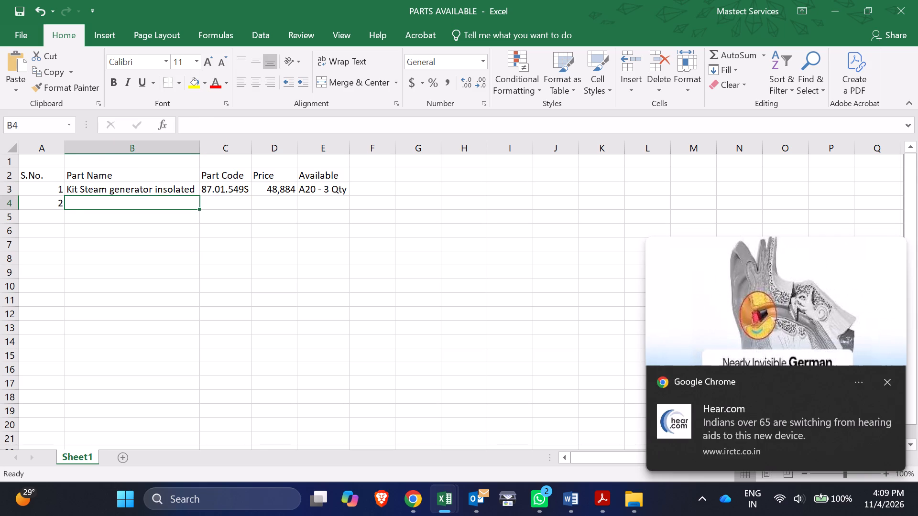
Enter Meat Probe Sensor LM2 as the part name in cell B4 and save the workbook.
key("shift+m")
type("ea")
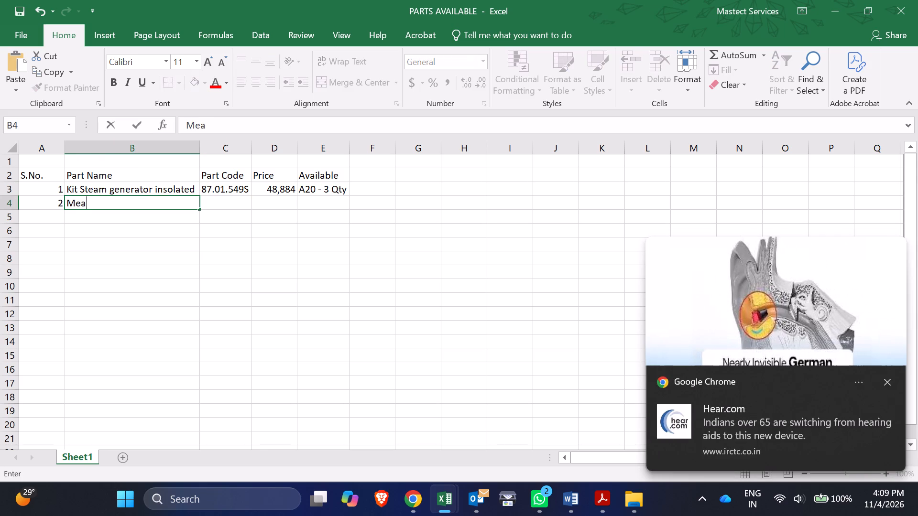
type("t")
key("space")
type("Probe")
key("space")
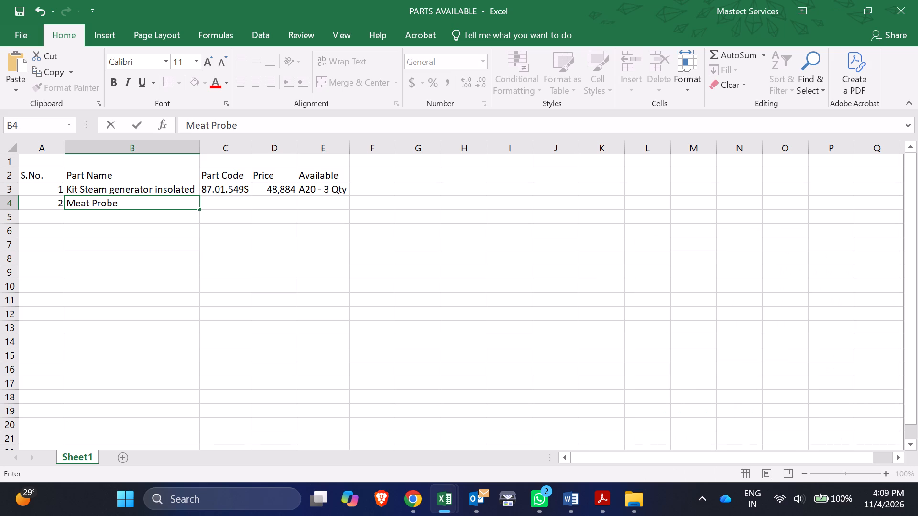
type("Sensor")
key("space")
type("LM")
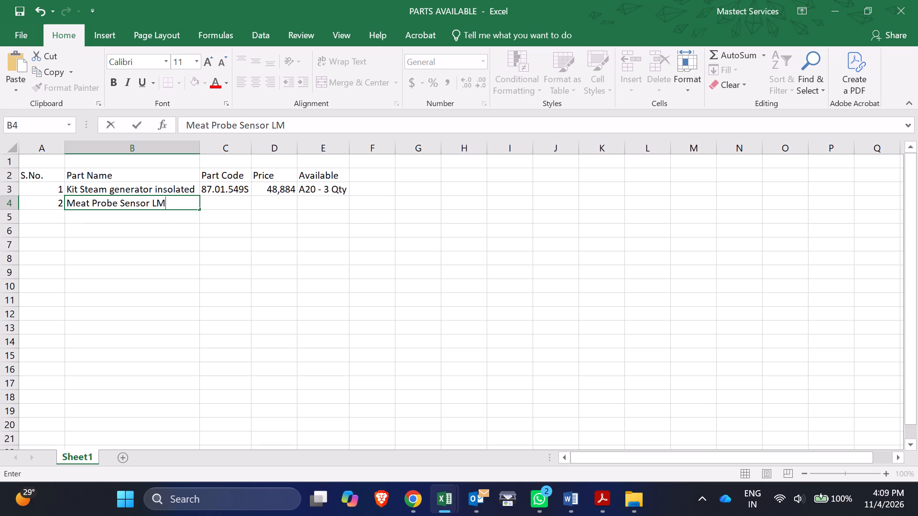
key("shift+at")
key("BackSpace")
key("2")
key("Return")
key("Up")
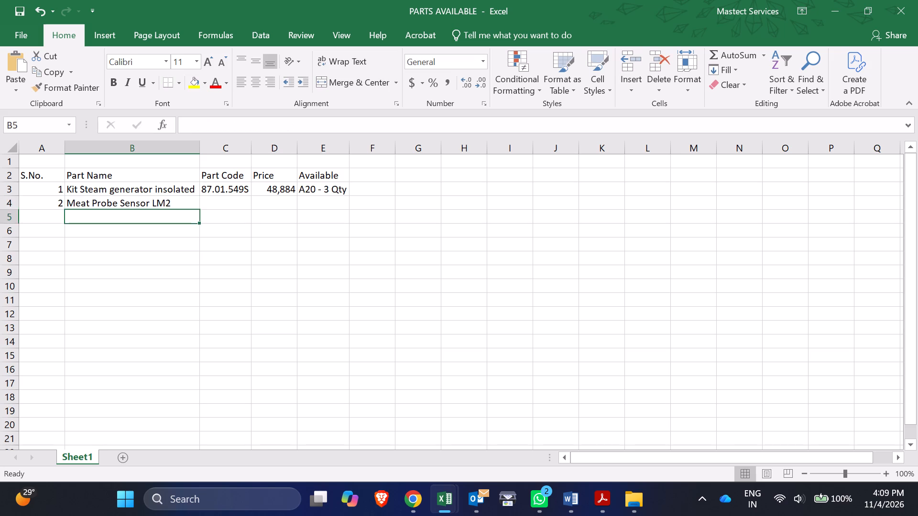
key("Right")
key("ctrl+s")
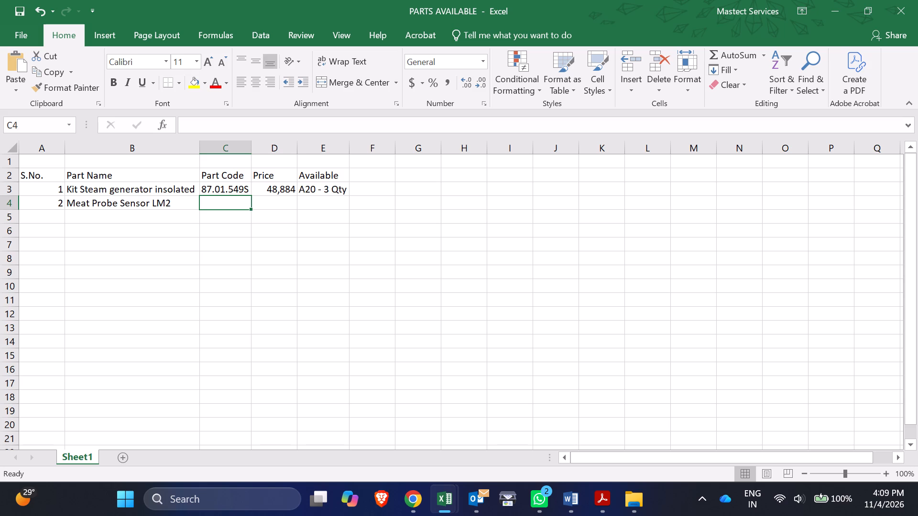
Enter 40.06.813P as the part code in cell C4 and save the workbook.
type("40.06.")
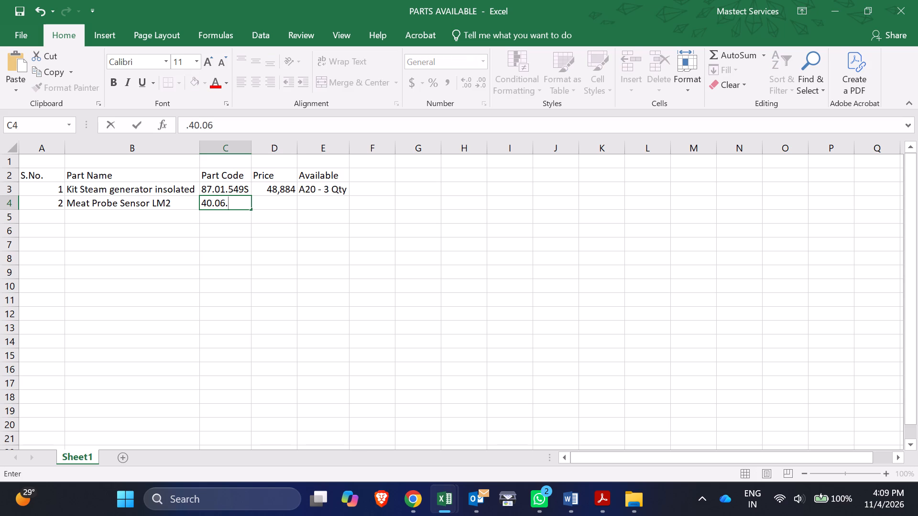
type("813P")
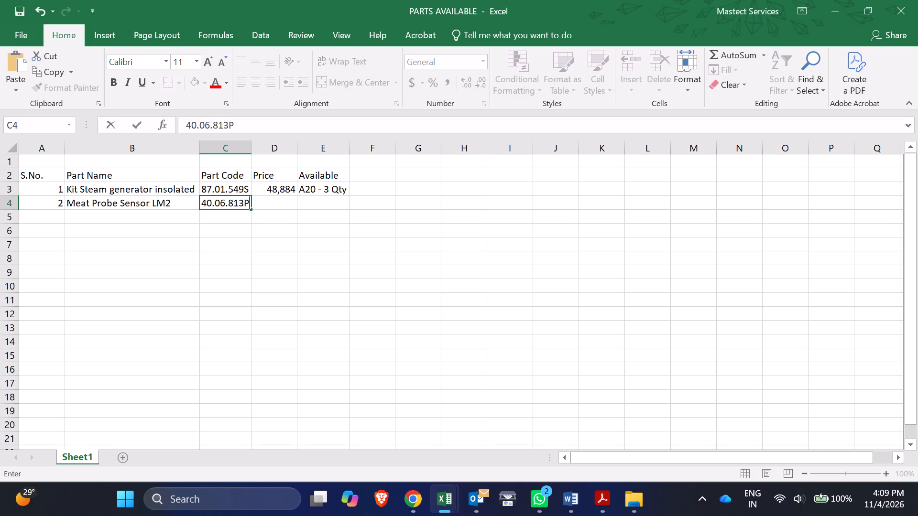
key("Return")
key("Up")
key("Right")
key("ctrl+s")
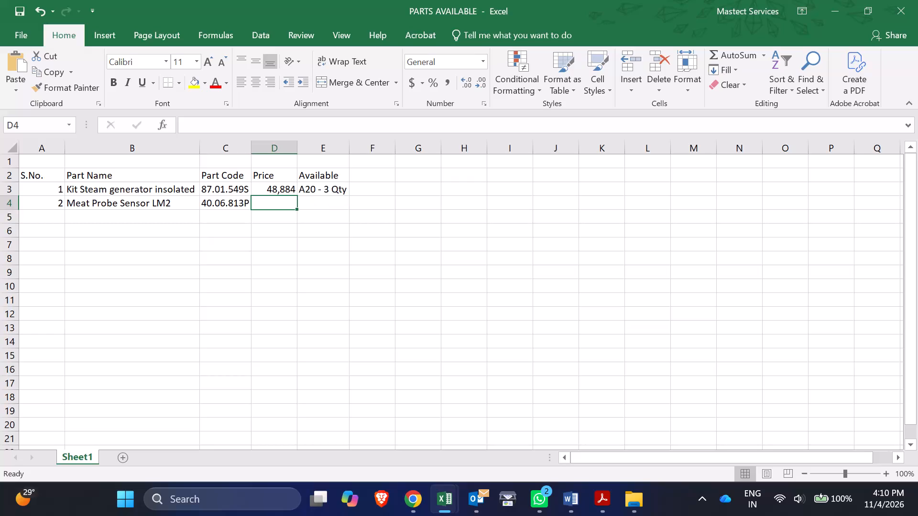
Clear the part code in C4 and the part name in B4, keeping the serial number, and save the workbook.
key("Left")
key("BackSpace")
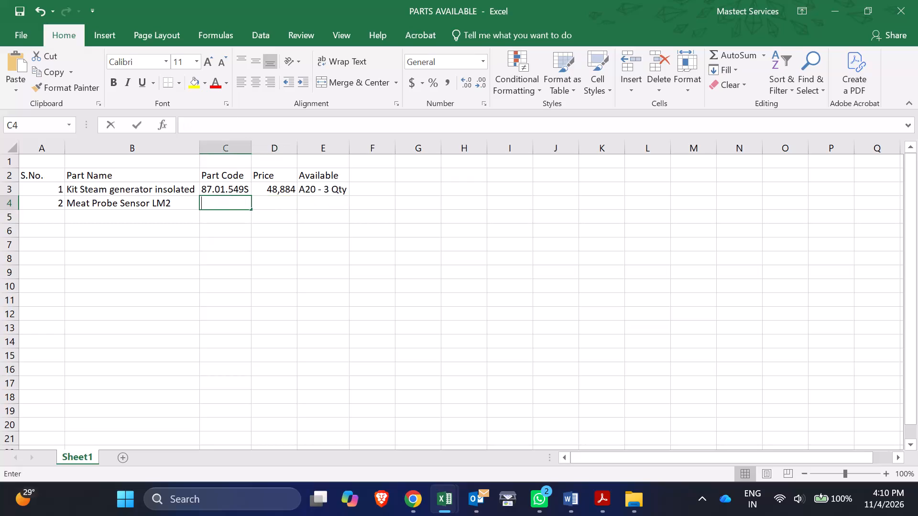
key("Return")
key("Up")
key("Left")
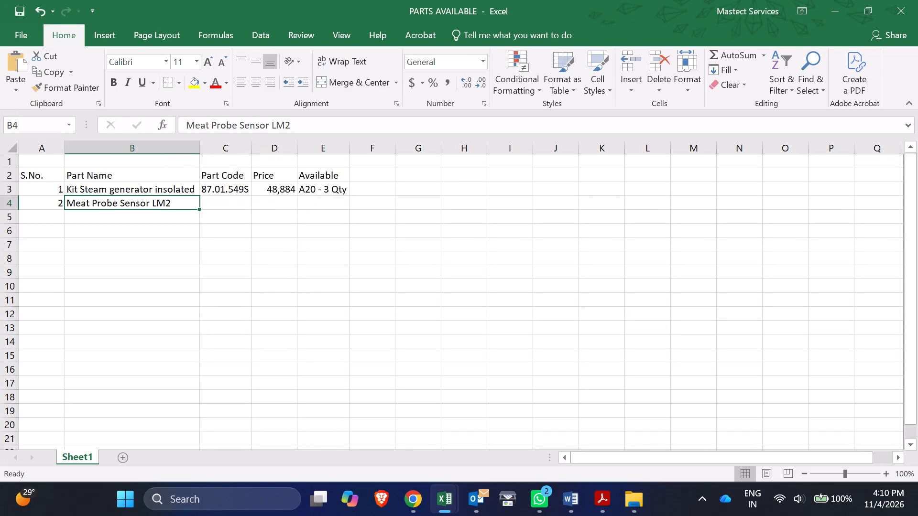
key("BackSpace")
key("Return")
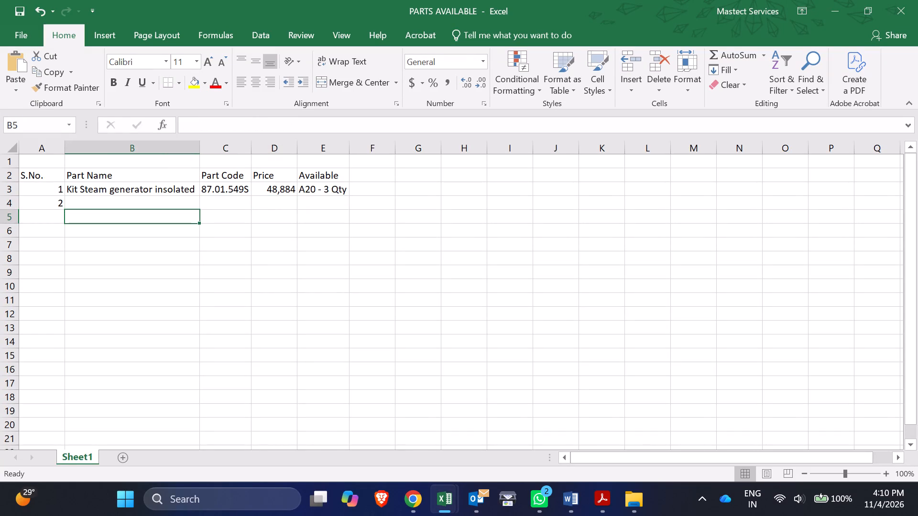
key("Up")
key("Left")
key("Left")
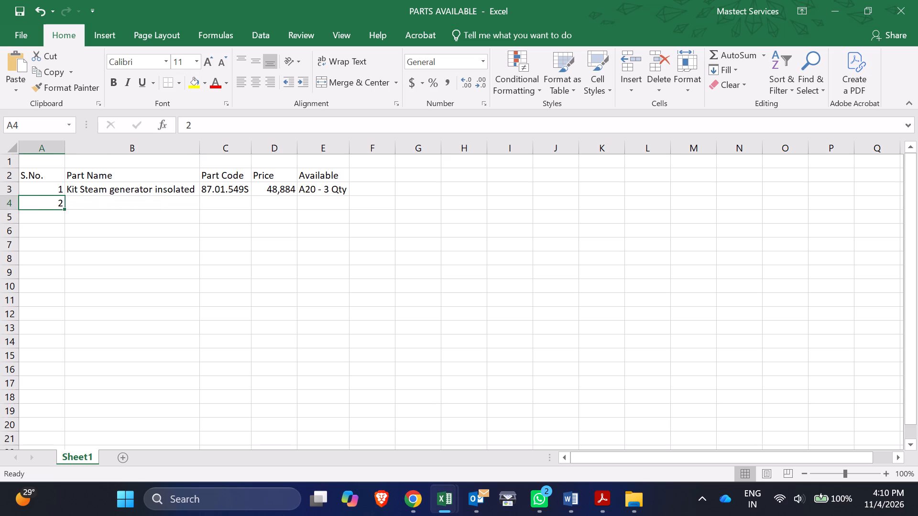
key("ctrl+s")
key("ctrl+s")
Enter Temp Sensor ESTB 240MM as the part name in cell B4 and save the workbook.
left_click(93, 199)
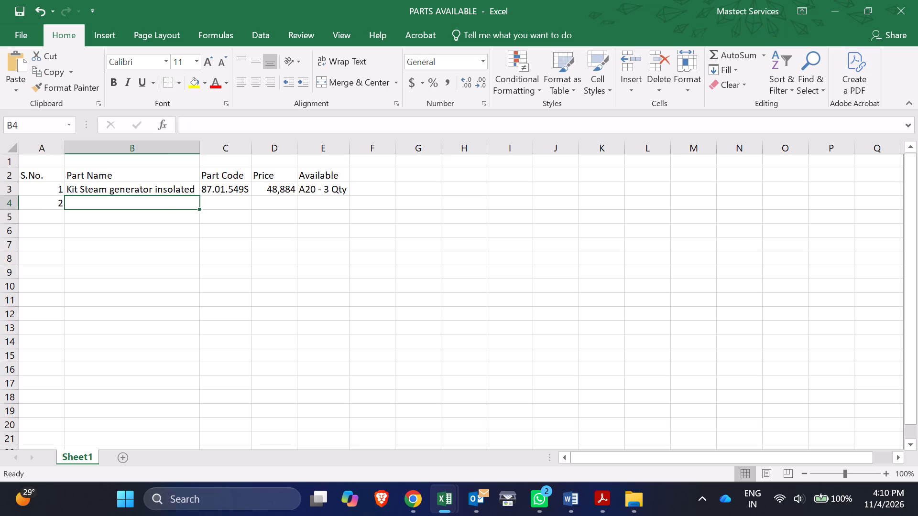
key("ctrl+s")
type("Temp")
key("space")
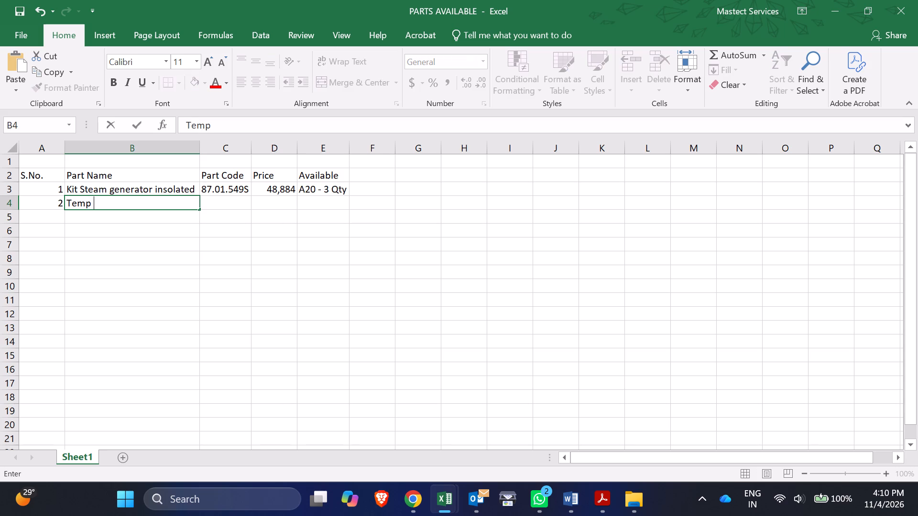
type("Sensor")
key("space")
type("ESTB")
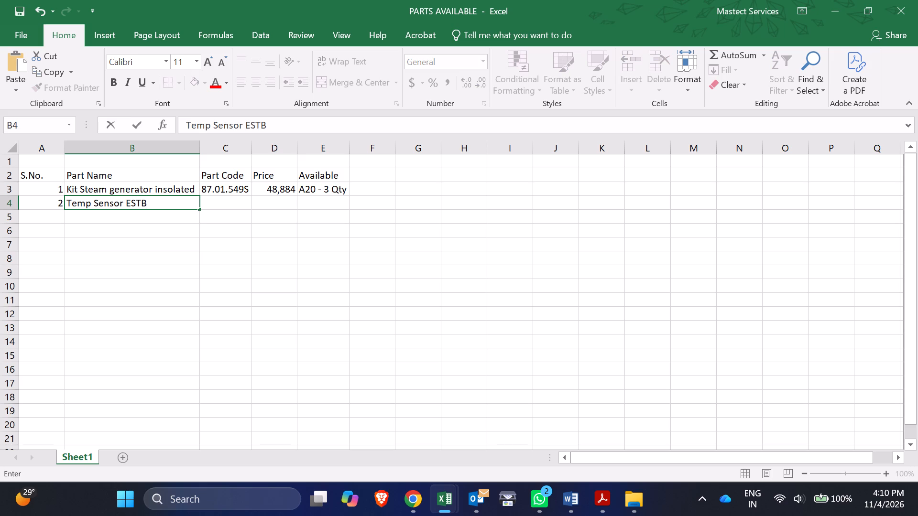
key("space")
type("240")
type("MM")
key("Return")
key("Up")
key("Right")
key("ctrl+s")
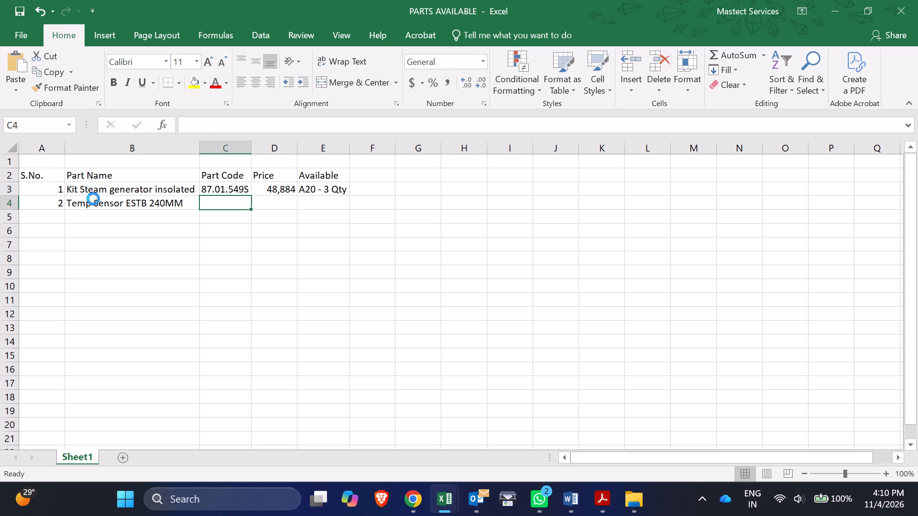
key("ctrl+s")
Enter 40.06.131P as the part code in cell C4 and save the workbook.
type("40.")
type("06.")
type("131P")
key("Return")
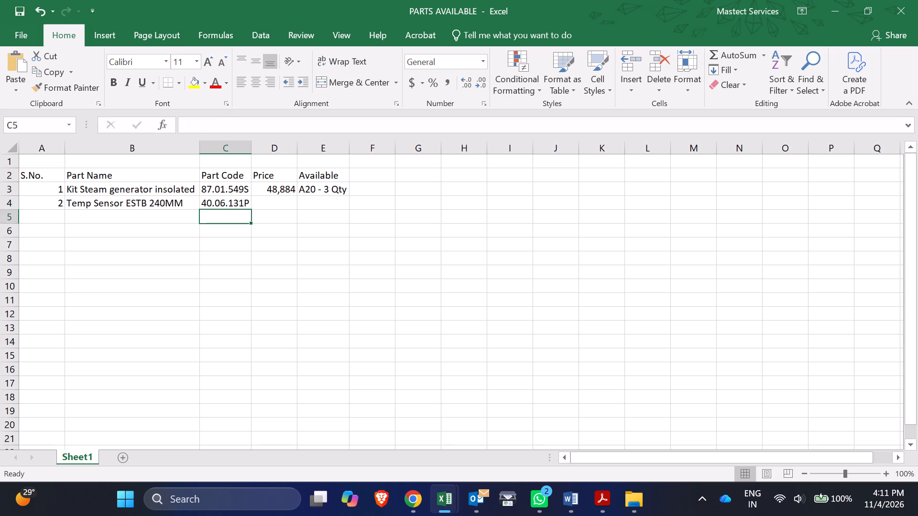
key("Up")
key("Right")
key("ctrl+s")
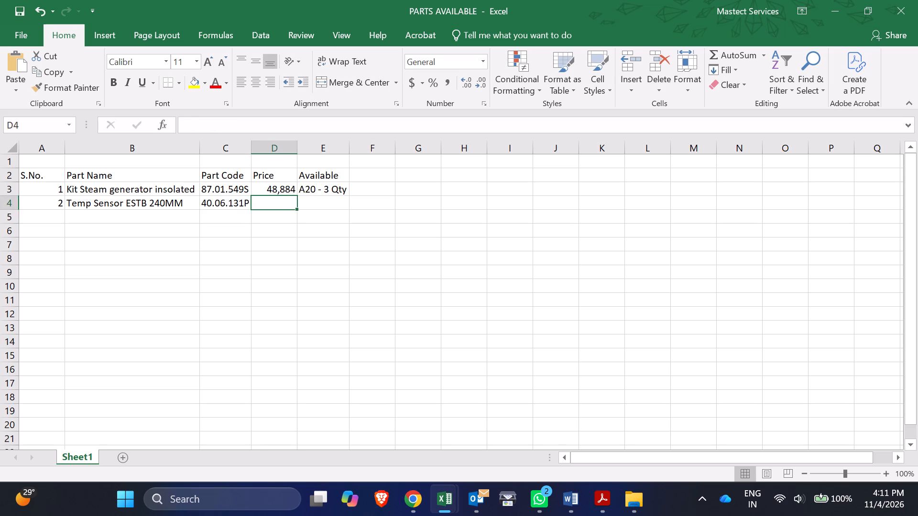
Enter 7,569 as the price in cell D4 and save the workbook.
type("7,5")
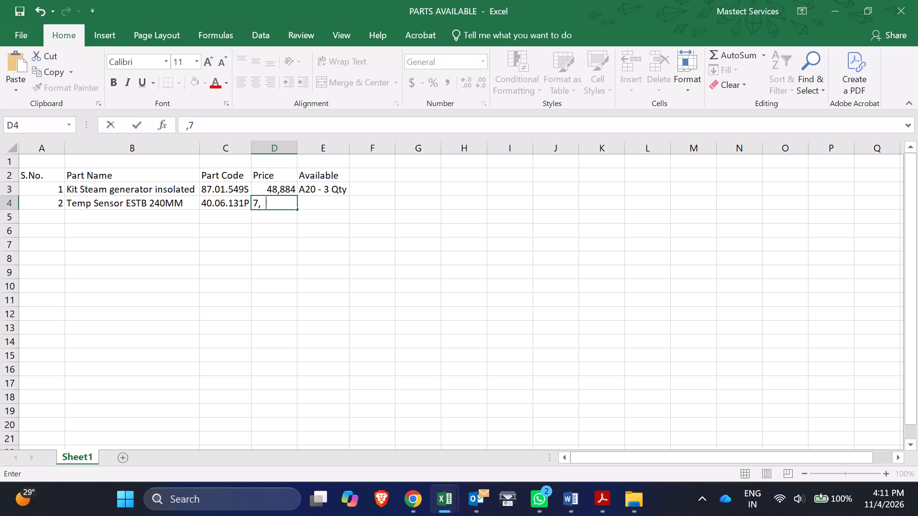
type("69")
key("Return")
key("Up")
key("Right")
key("ctrl+s")
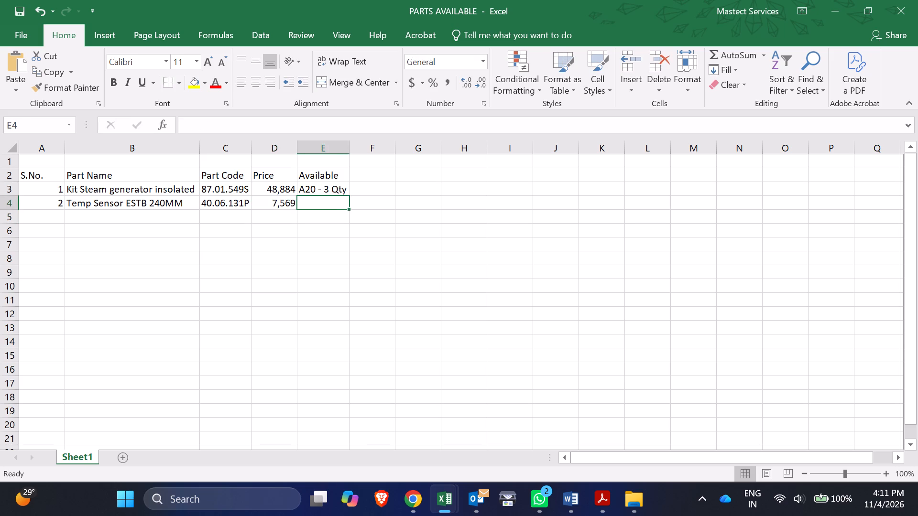
Enter M3 - 2 Qty as the availability in cell E4.
type("M3 -")
key("space")
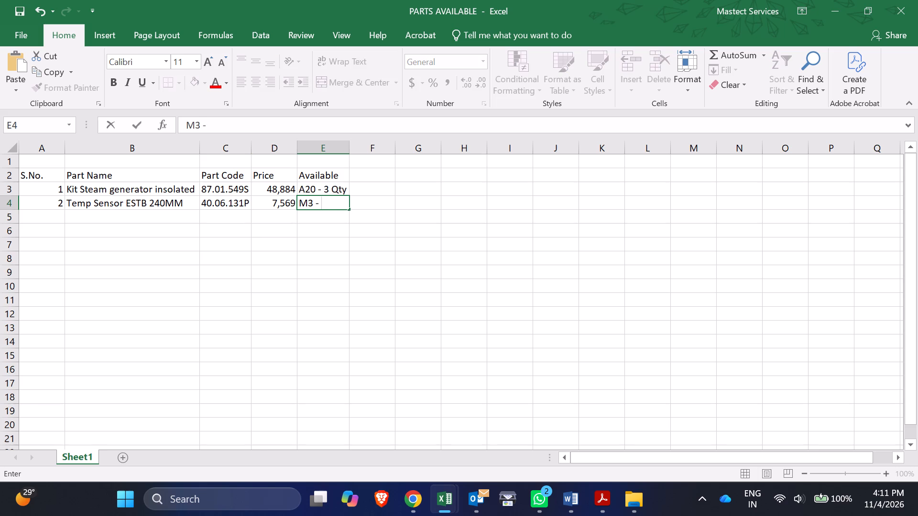
type("2 W")
key("BackSpace")
type("Qty")
key("Return")
key("Up")
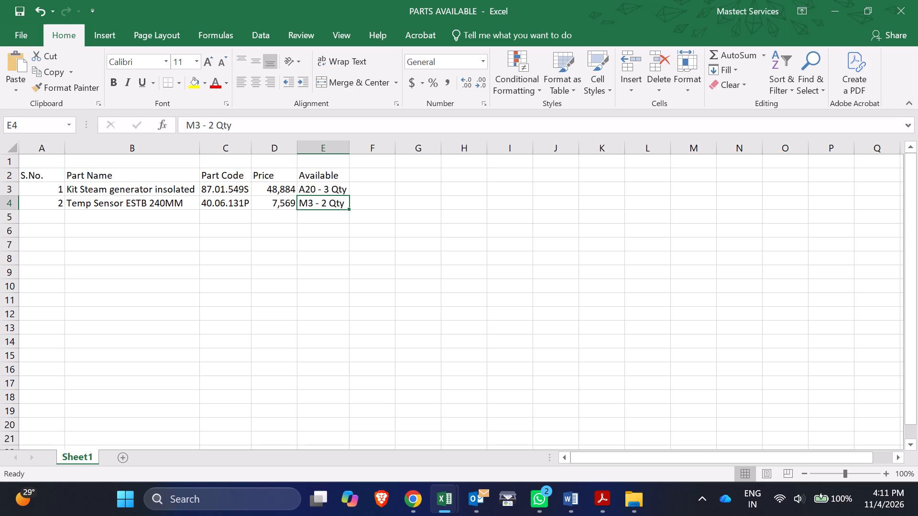
Centre the column headings in A2:E2 horizontally and save the workbook.
left_click(43, 175)
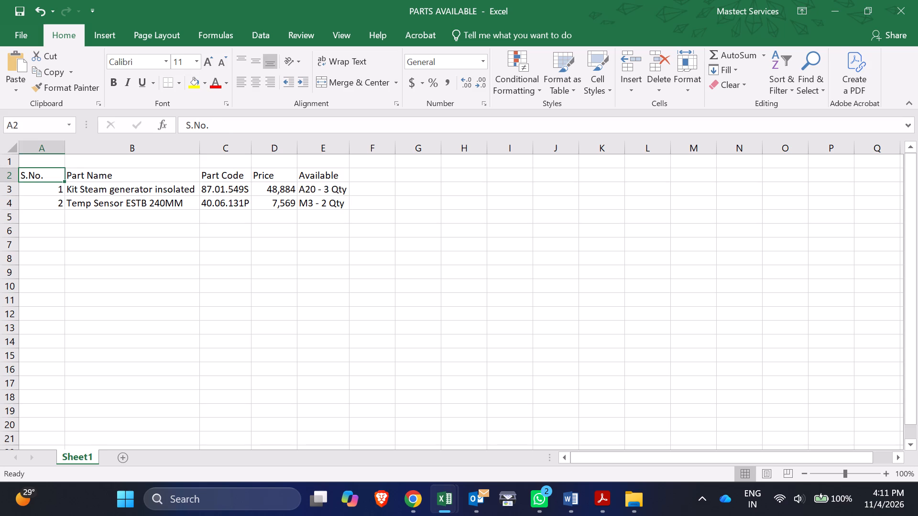
key("shift+Right")
key("shift+Right")
key("shift+Right")
key("shift+Right")
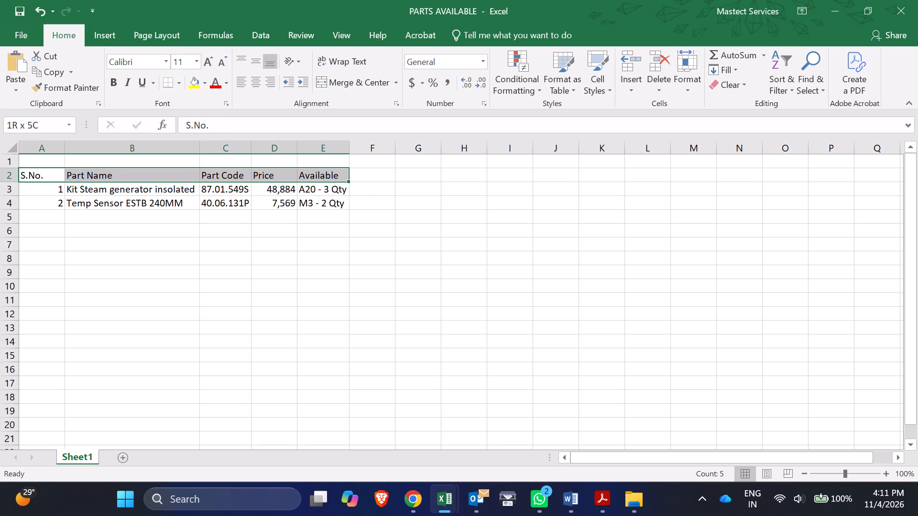
left_click(256, 83)
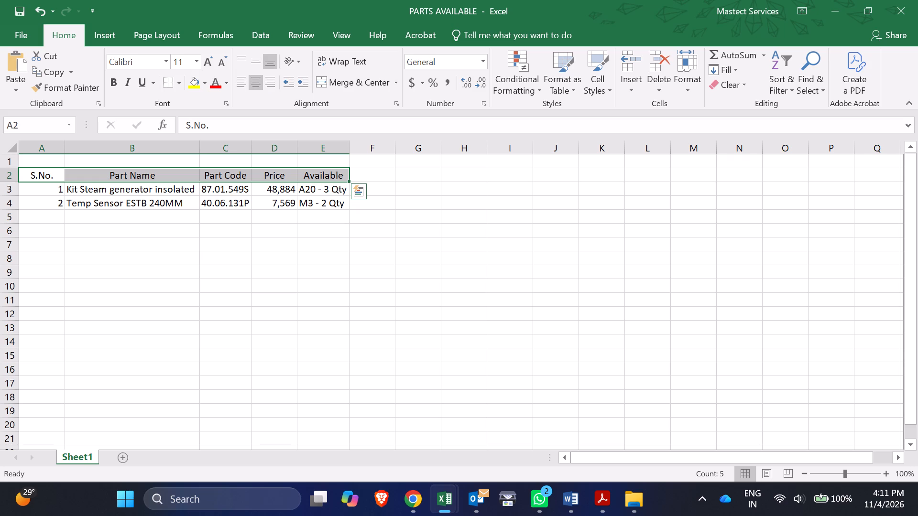
key("ctrl+s")
key("ctrl+s")
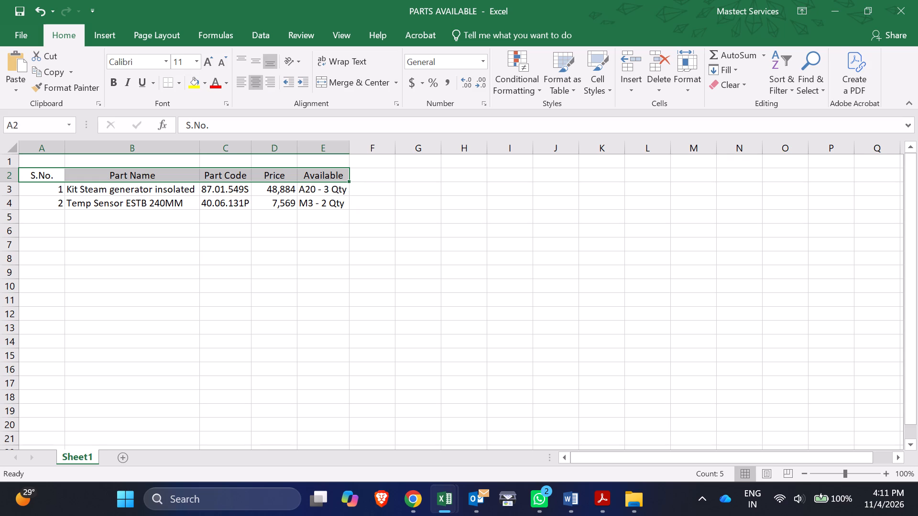
Centre the two part entries in A3:E4 horizontally and save the workbook.
left_click(58, 188)
key("shift+Down")
key("shift+Right")
key("shift+Right")
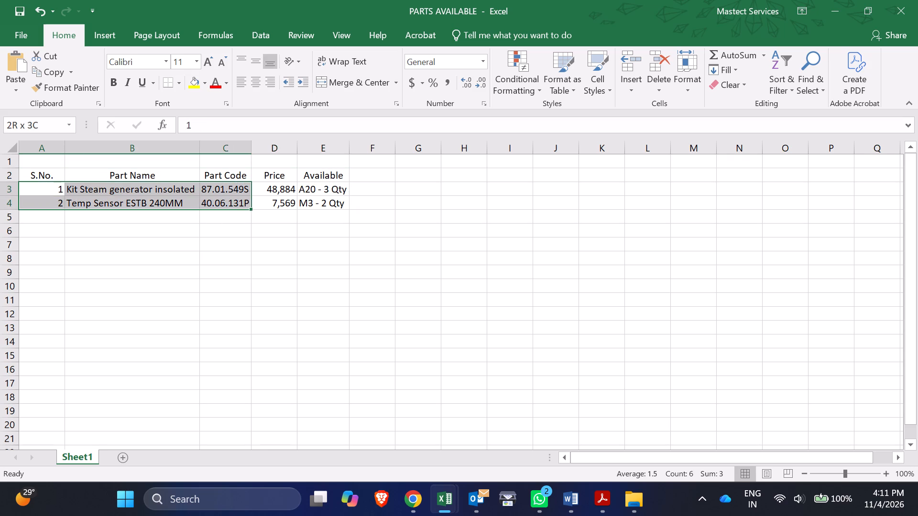
key("shift+Right")
key("shift+Right")
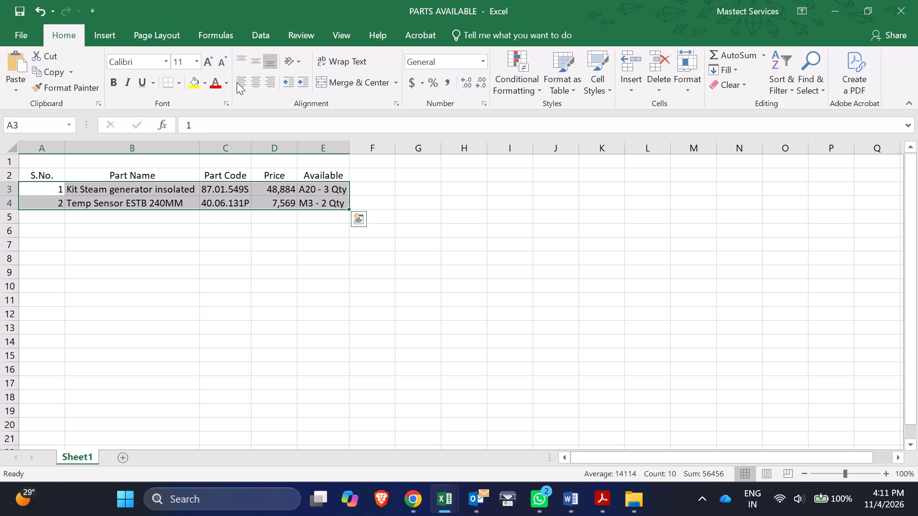
left_click(257, 83)
left_click(111, 202)
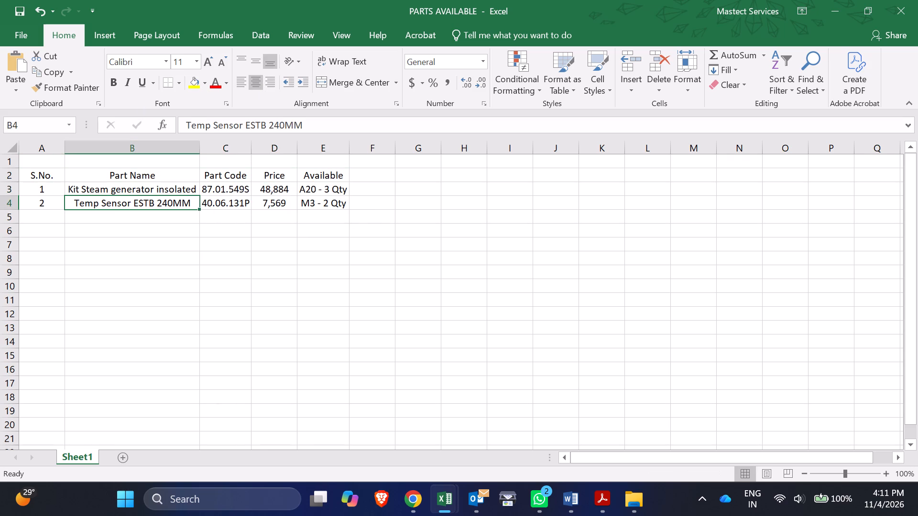
key("ctrl+s")
key("ctrl+s")
Enter serial number 3 in cell A5, centre it horizontally and save the workbook.
key("Return")
key("Left")
key("2")
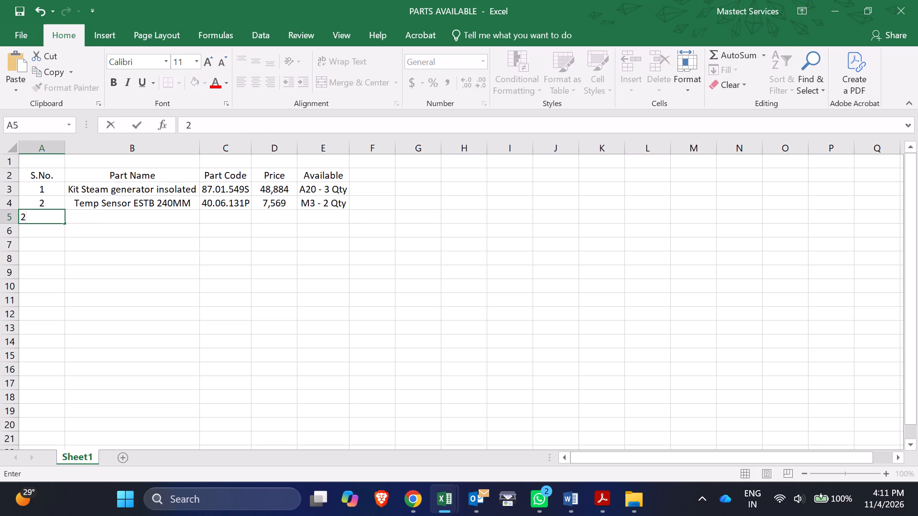
key("BackSpace")
key("3")
key("Return")
key("ctrl+s")
key("Up")
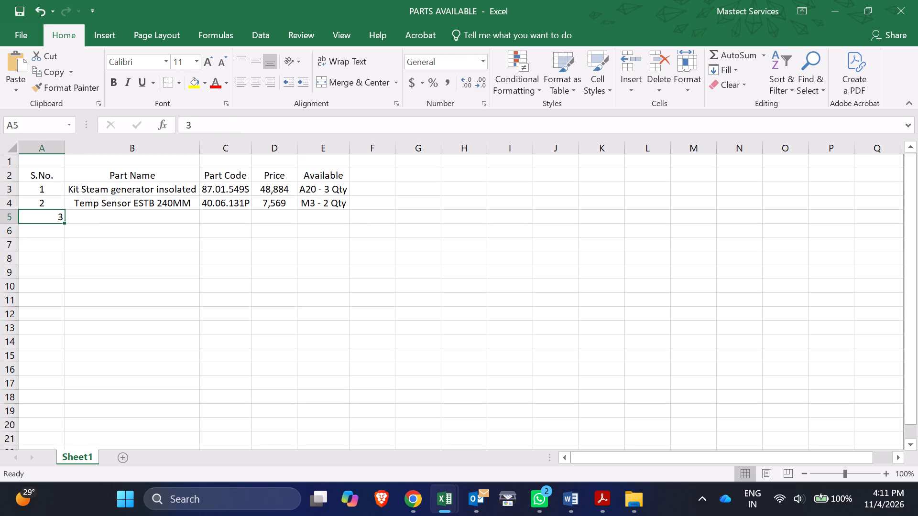
left_click(255, 85)
key("Right")
key("ctrl+s")
key("ctrl+s")
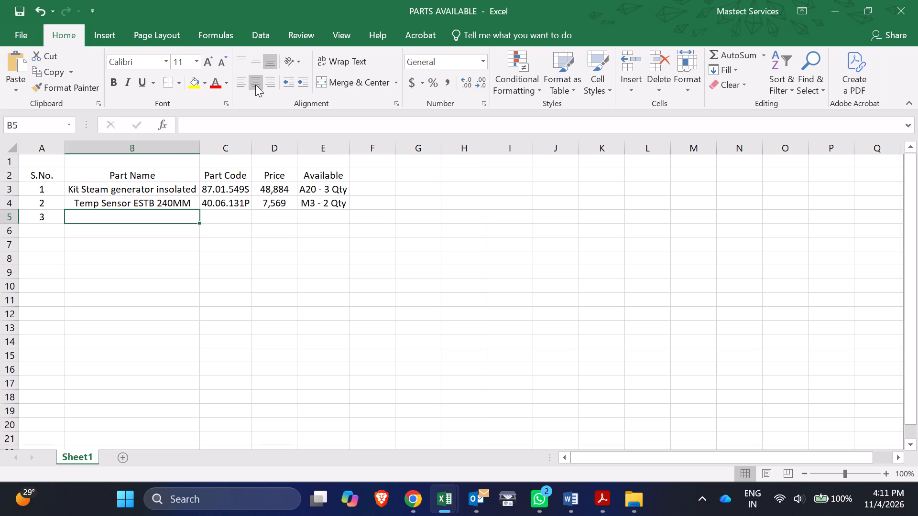
key("ctrl+s")
key("ctrl+s")
Enter Door Gasket as the part name in cell B5.
key("shift+d")
type("oor")
key("space")
type("Gasket")
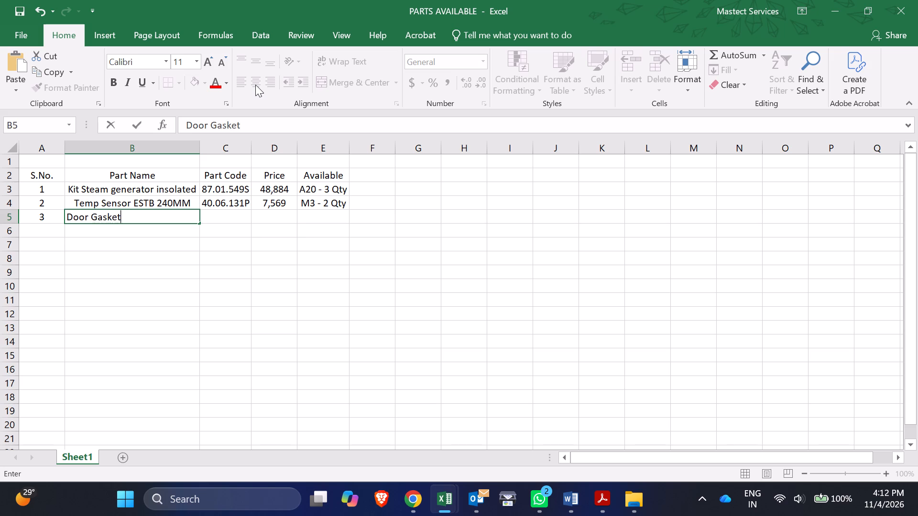
key("Return")
key("Up")
key("Right")
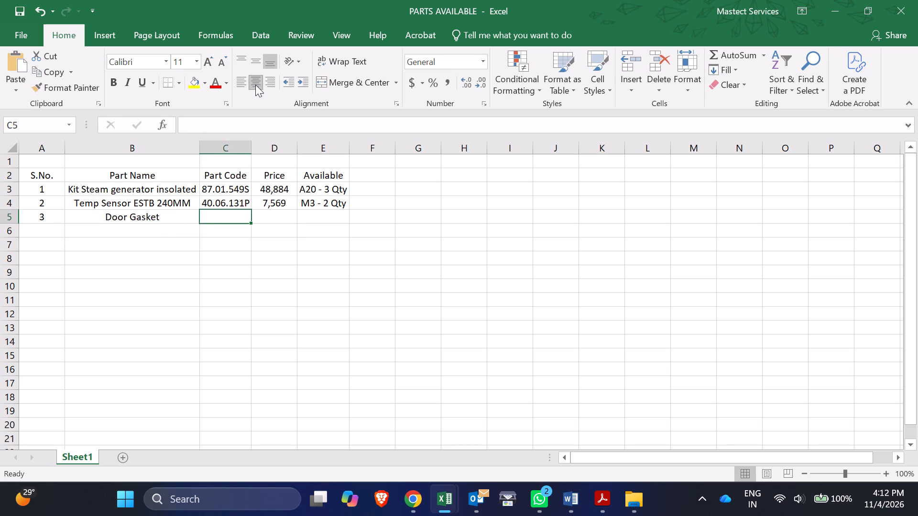
Enter 20.02.550P as the Door Gasket's part code in cell C5 and save the workbook.
type("20.02")
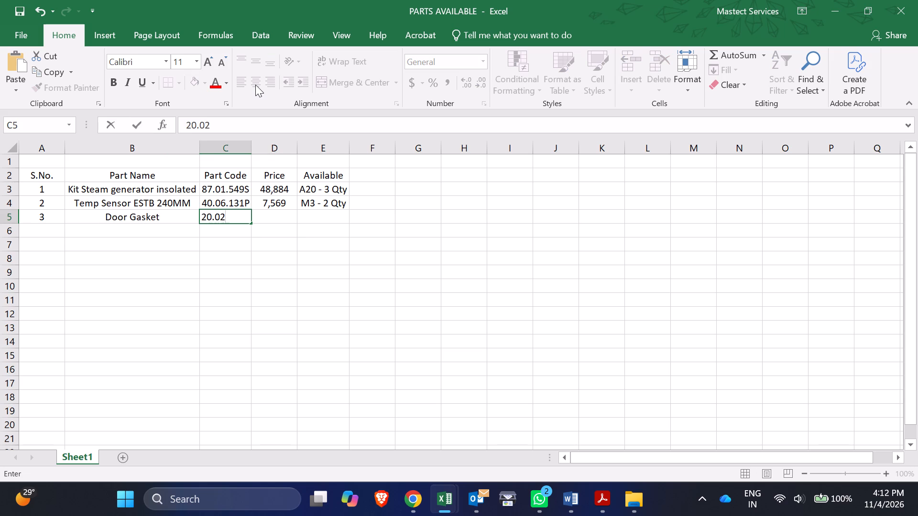
type(".550P")
key("Return")
key("Up")
key("Right")
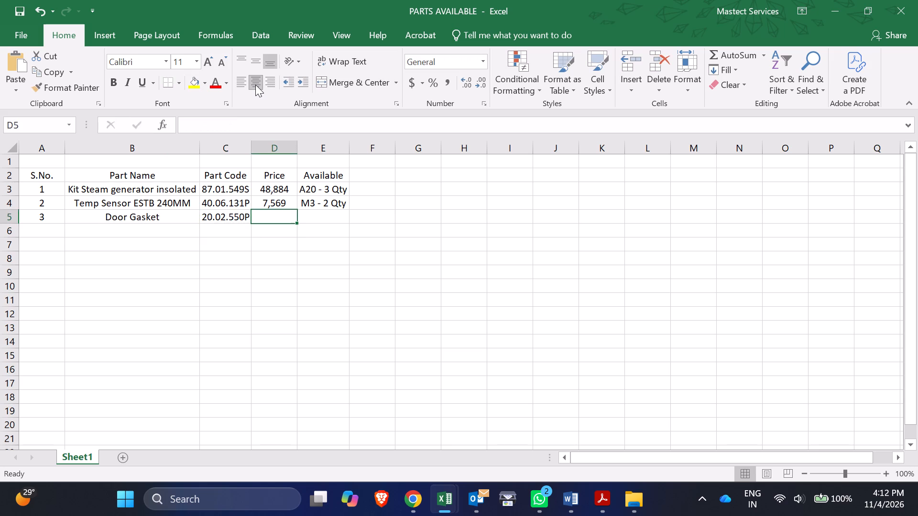
key("ctrl+s")
Enter 8,039 as the Door Gasket's price in cell D5 and save the workbook.
type("8.")
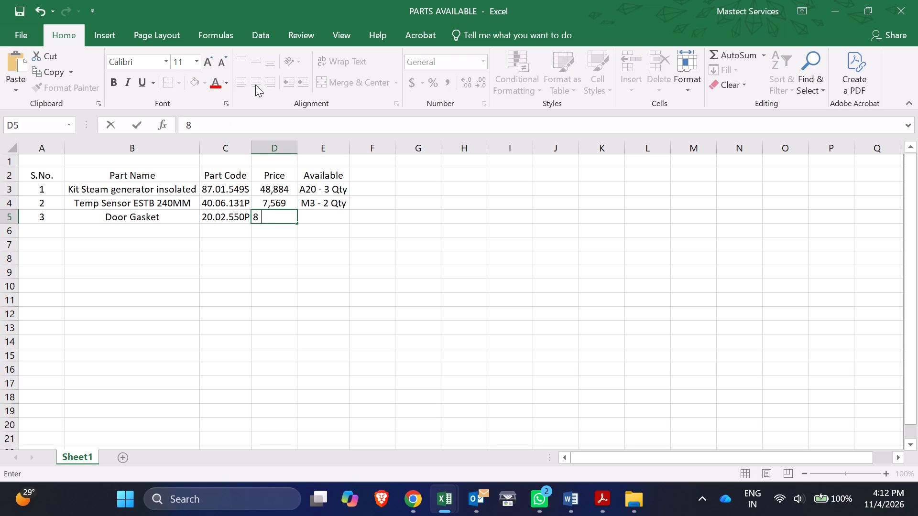
key("BackSpace")
type(",0")
type("39")
key("Return")
key("Up")
key("ctrl+s")
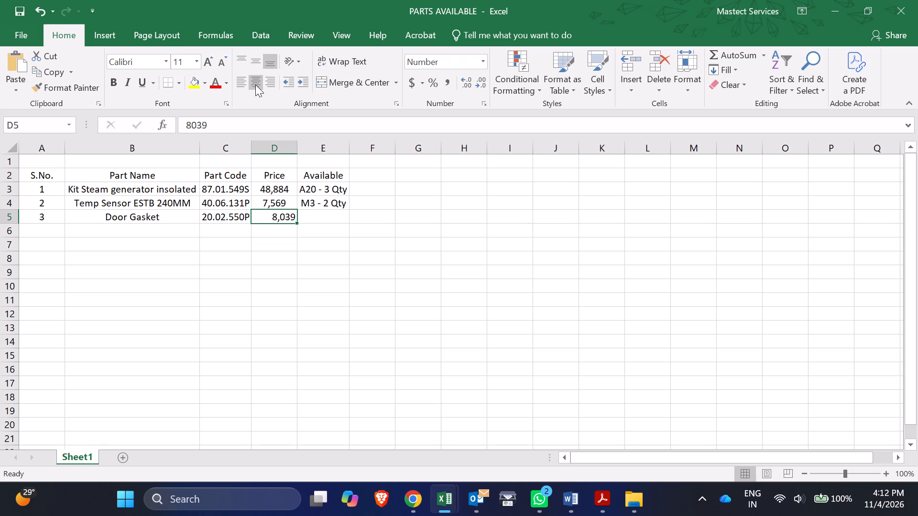
Enter 58 - Qty as the Door Gasket's availability in cell E5.
key("Right")
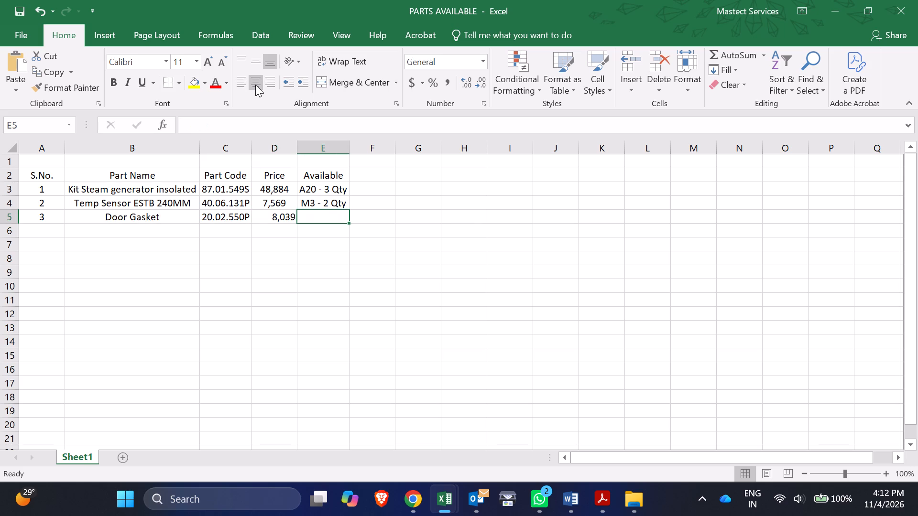
type("58")
key("space")
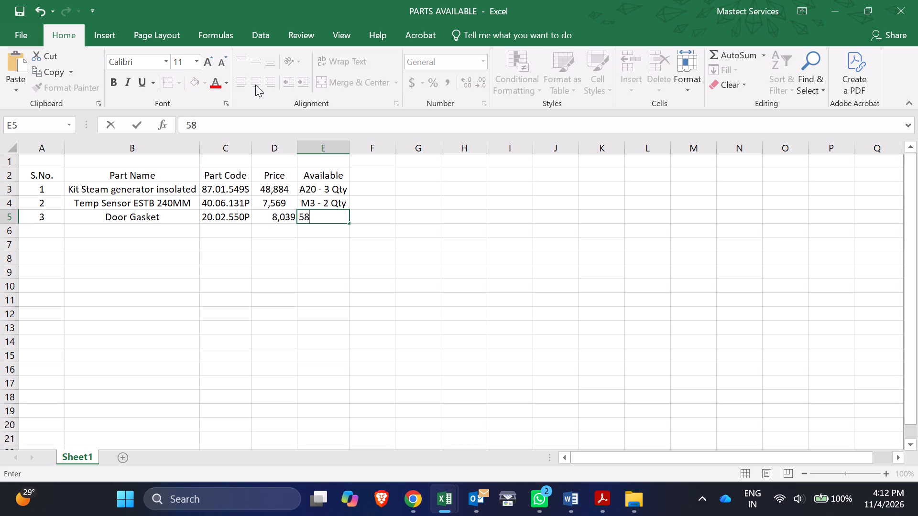
type("-")
key("space")
type("Qty")
key("Return")
key("Up")
Centre the Door Gasket's price in cell D5 horizontally, keeping its part code centred, and save the workbook.
key("Left")
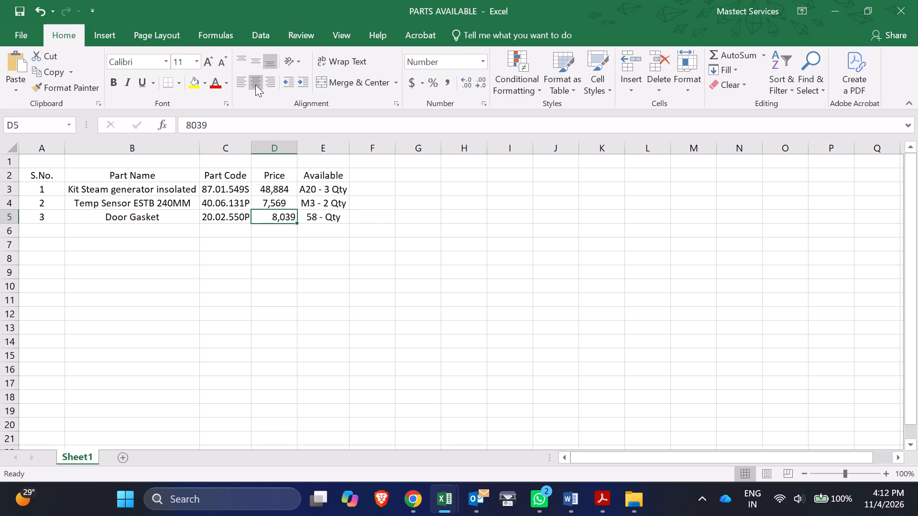
key("Left")
key("Left")
key("Left")
key("Right")
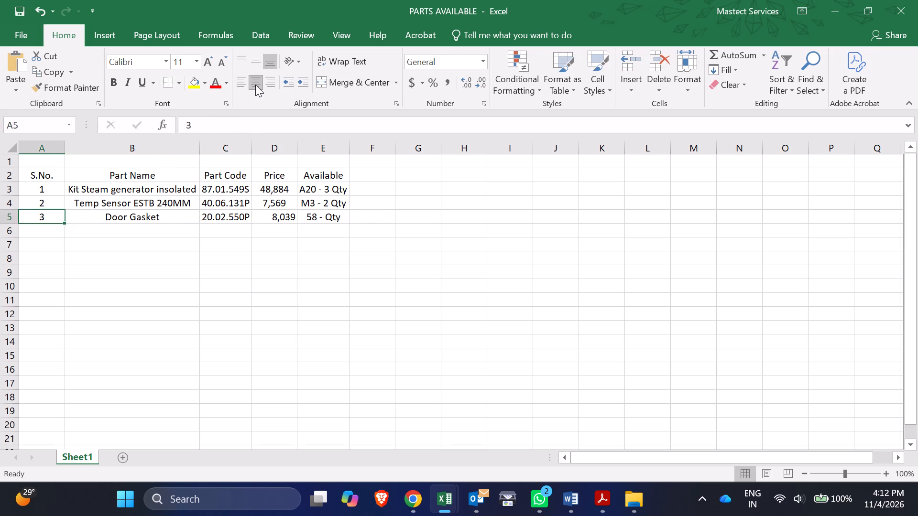
key("Right")
left_click(255, 85)
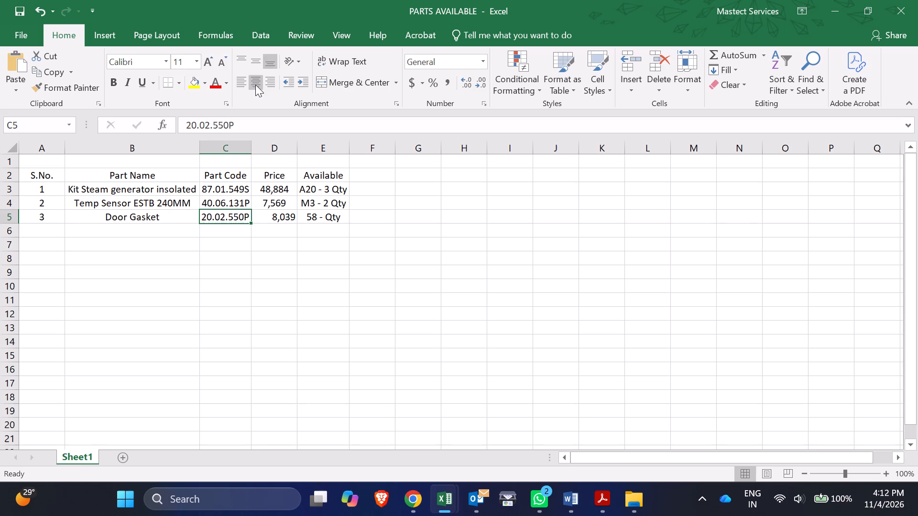
left_click(255, 85)
key("Right")
left_click(255, 85)
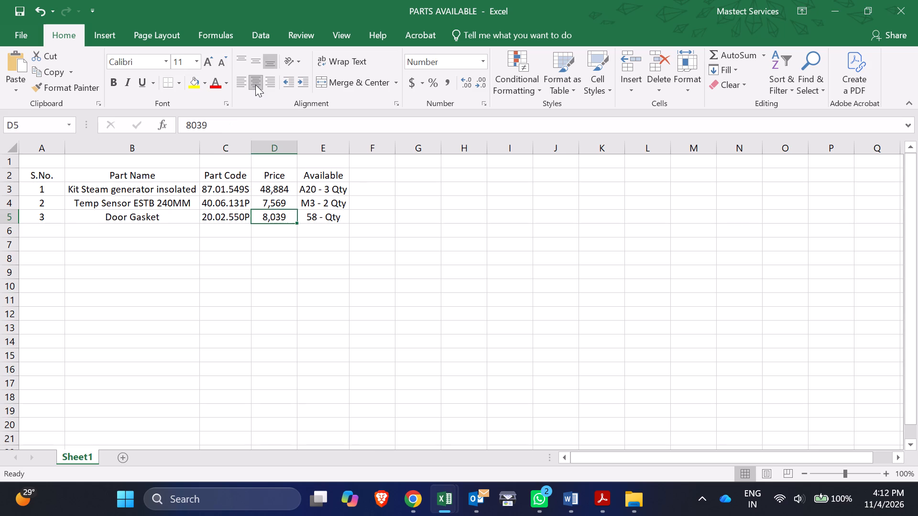
key("ctrl+s")
key("ctrl+s")
Enter serial number 4 in cell A6 and save the workbook.
key("Right")
key("Left")
key("Left")
key("Left")
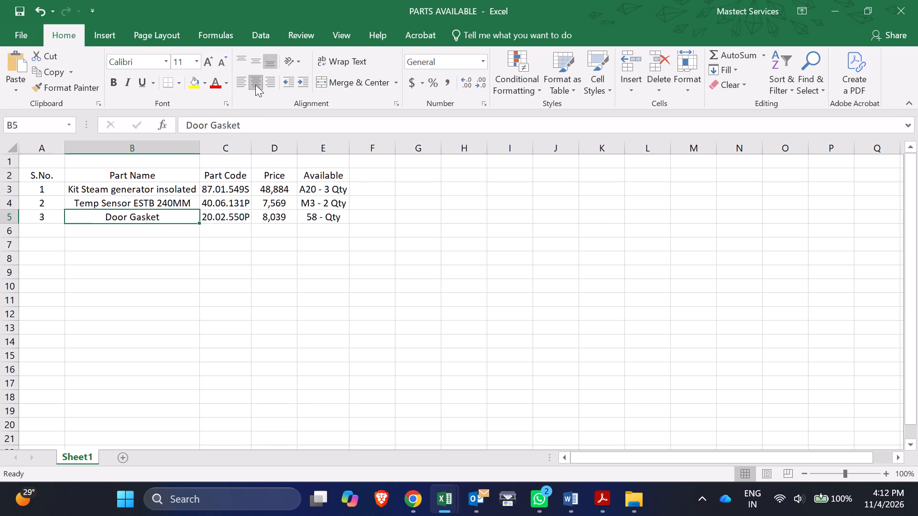
key("Left")
key("Down")
key("4")
key("Return")
key("ctrl+s")
key("ctrl+s")
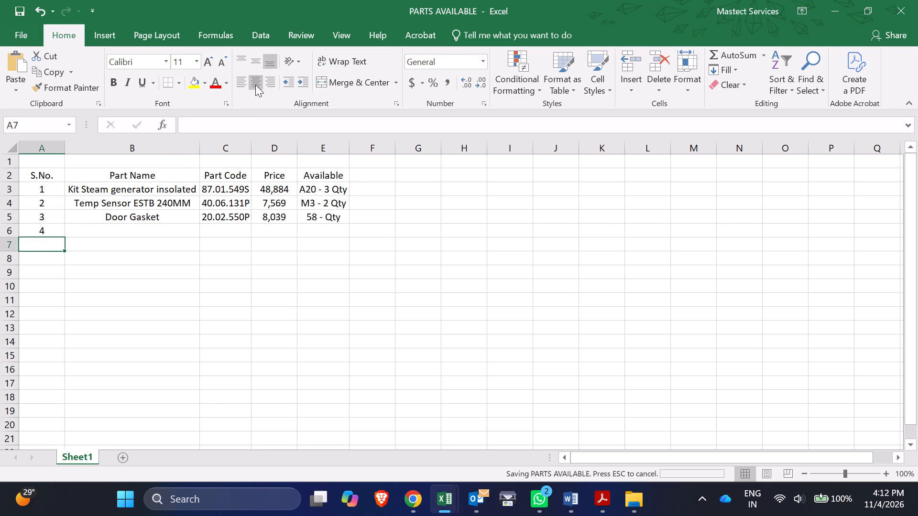
key("Right")
key("Up")
key("ctrl+s")
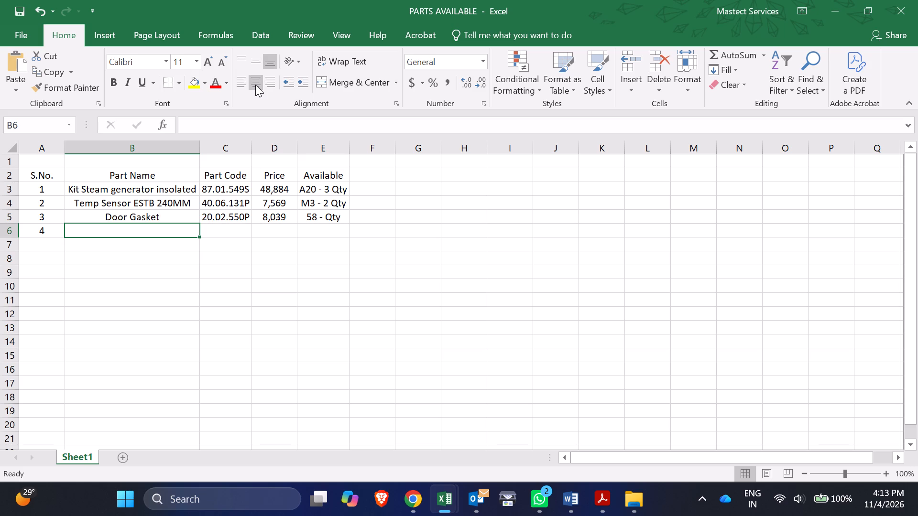
Enter Lock Cover as the part name in cell B6 and save the workbook.
type("Lock")
key("space")
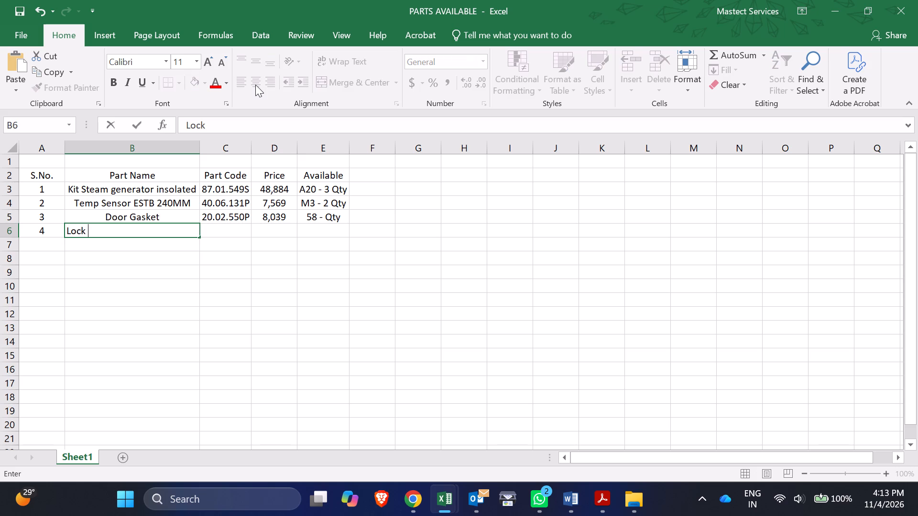
type("Cover")
key("space")
key("BackSpace")
key("Return")
key("Up")
key("Right")
key("ctrl+s")
key("ctrl+s")
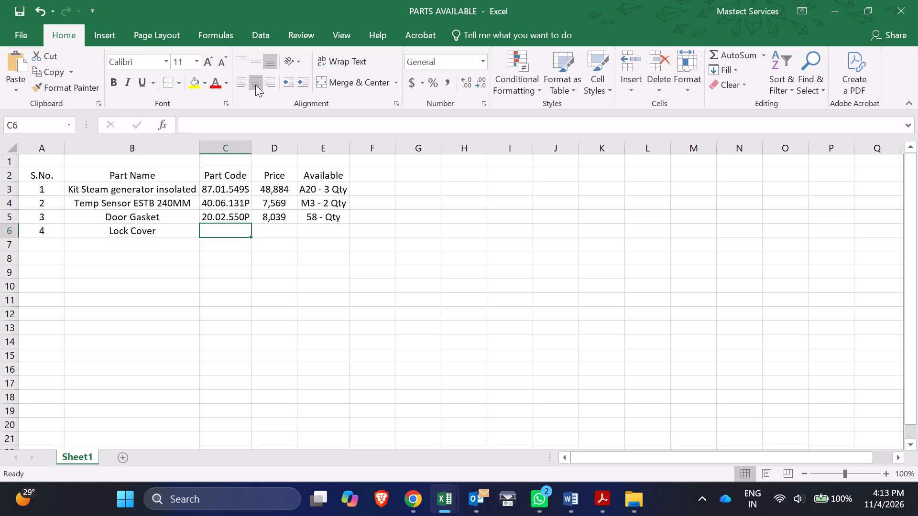
Enter 24.04.211P as the Lock Cover's part code in cell C6 and save the workbook.
type("24.04.")
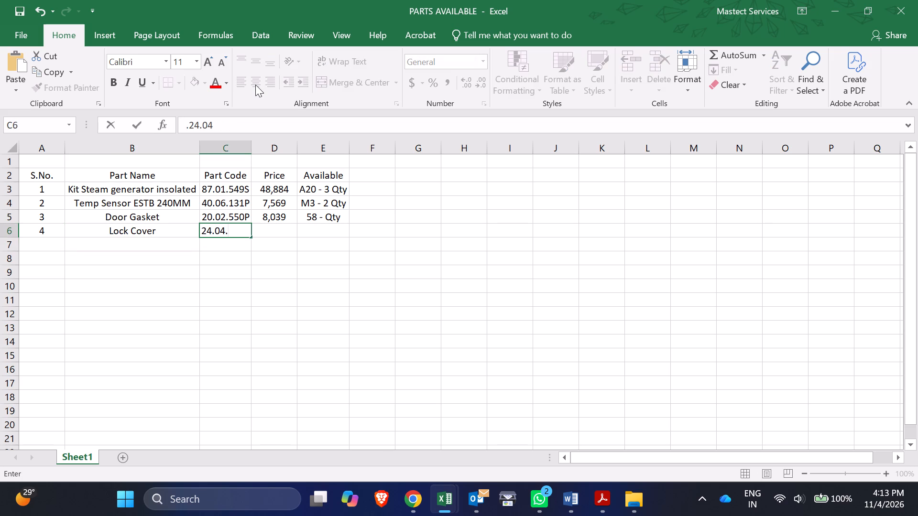
type("211")
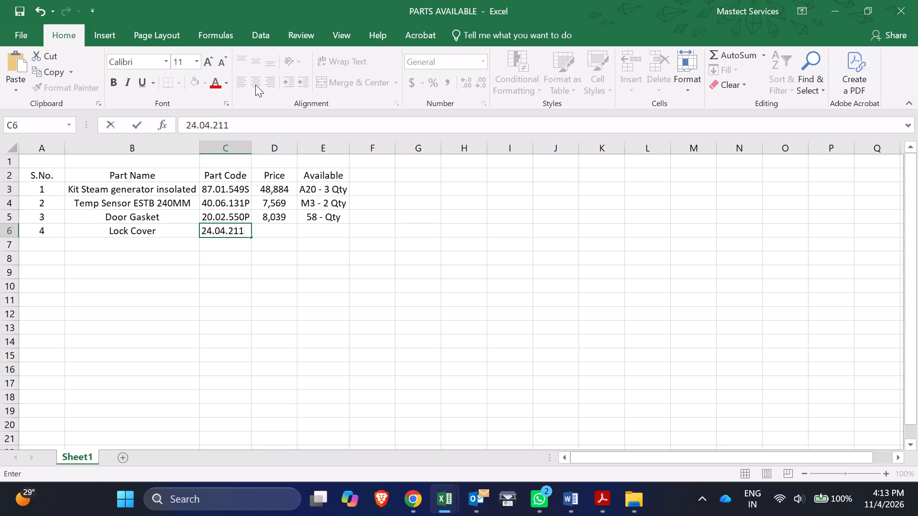
key("shift+p")
key("Return")
key("Up")
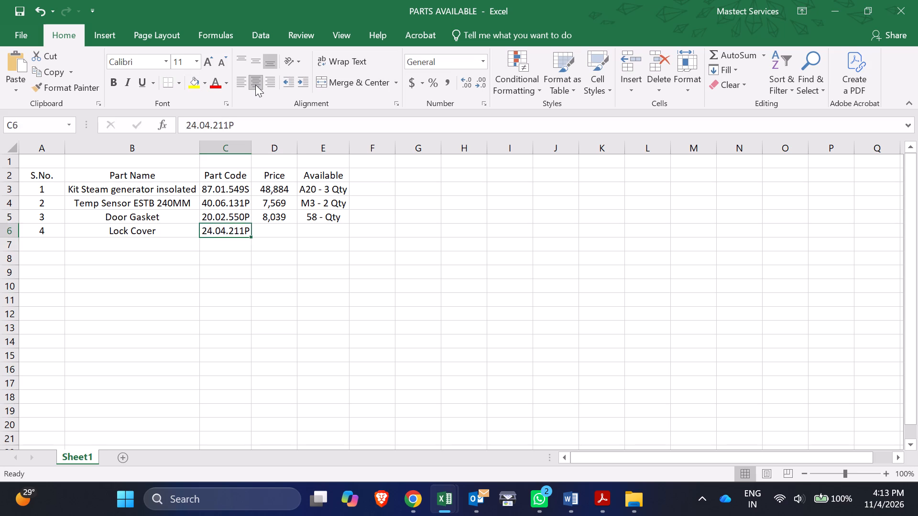
key("Right")
key("ctrl+s")
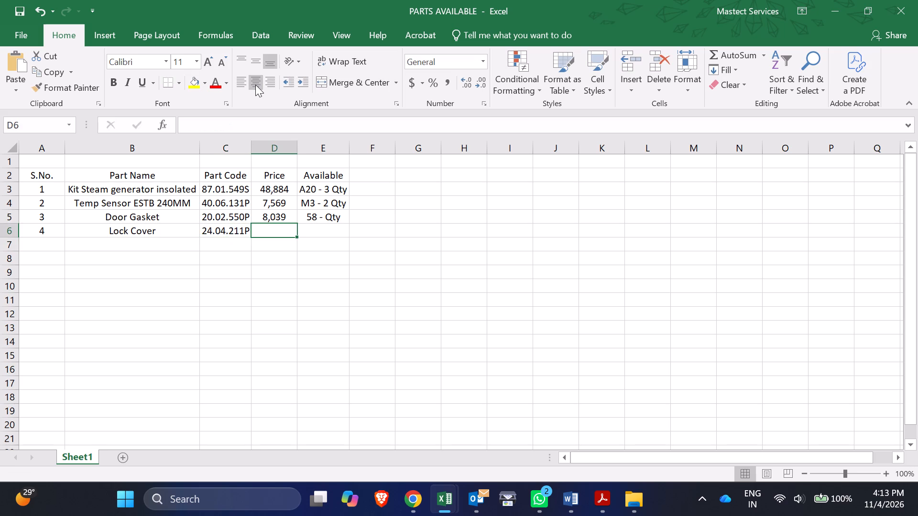
Enter 255 as the Lock Cover's price in cell D6 and save the workbook.
key("2")
type("55")
key("Return")
key("Up")
key("Right")
key("ctrl+s")
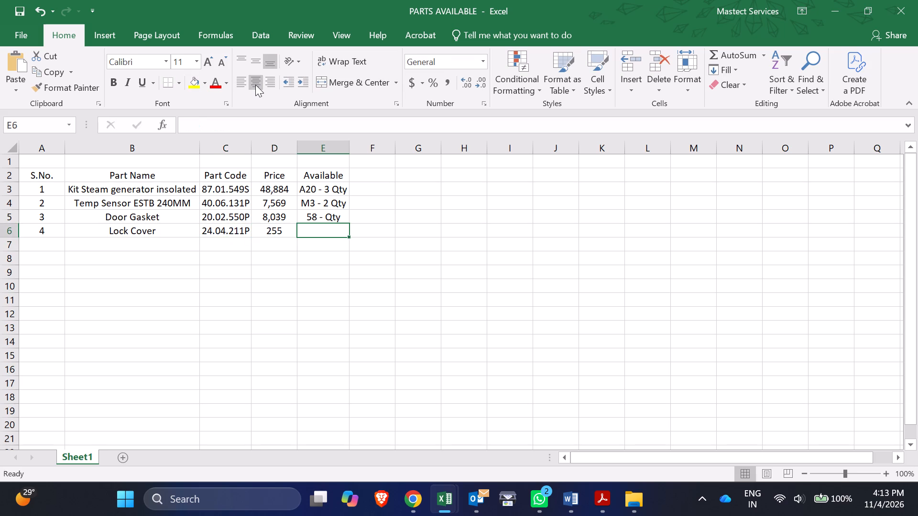
key("ctrl+s")
Enter J3 - 4 Qty as the Lock Cover's availability in cell E6 and save the workbook.
type("J3 -")
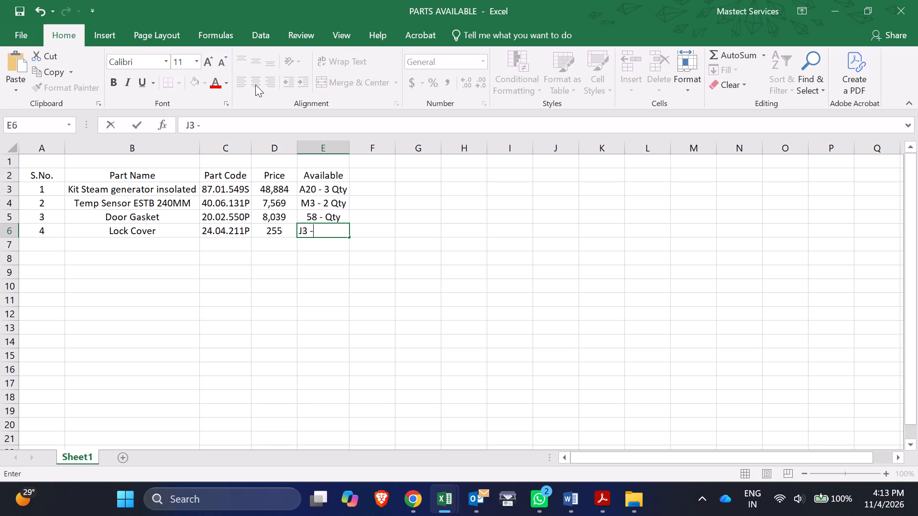
key("space")
type("4")
key("space")
type("Qty")
key("Return")
key("ctrl+s")
Enter serial number 5 in cell A7 and save the workbook.
key("Left")
key("Left")
key("Left")
key("Left")
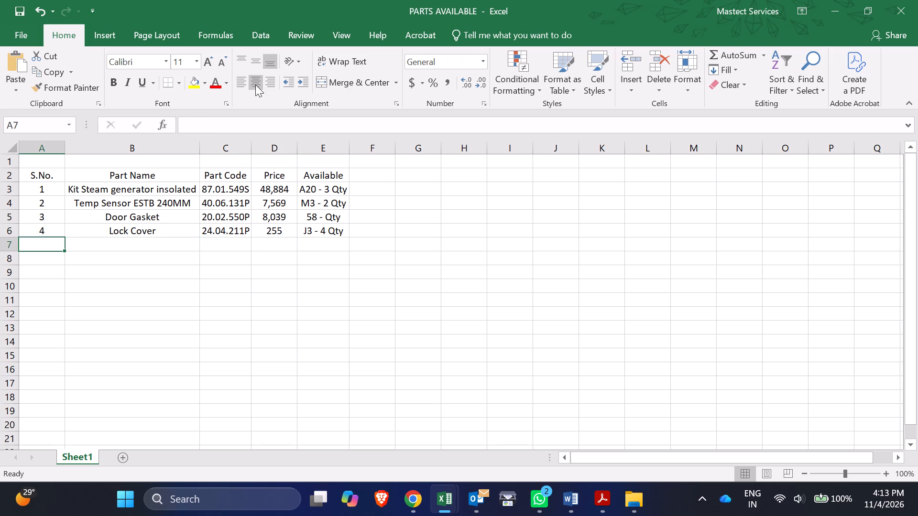
key("5")
key("Return")
key("ctrl+s")
key("ctrl+s")
key("Up")
key("Right")
key("ctrl+s")
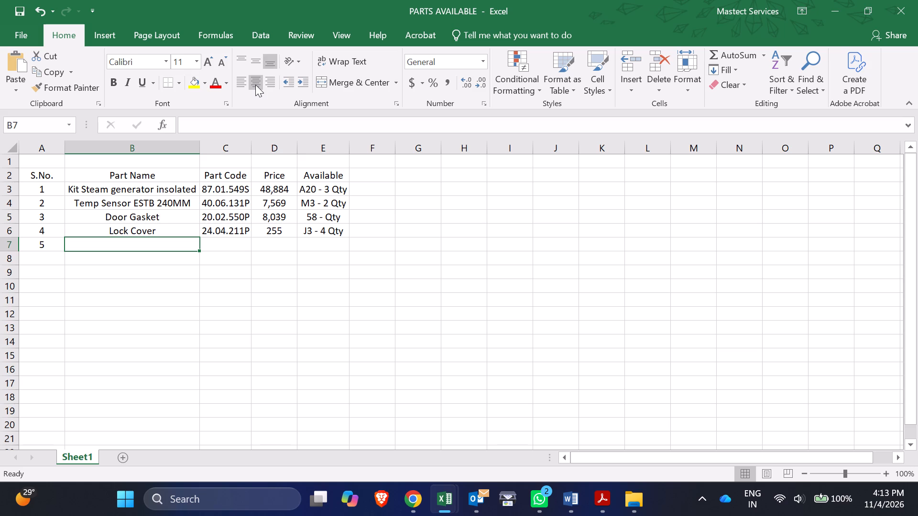
Enter Back Panel Left as the part name in cell B7 and save the workbook.
type("Back Panle")
key("BackSpace")
key("BackSpace")
key("BackSpace")
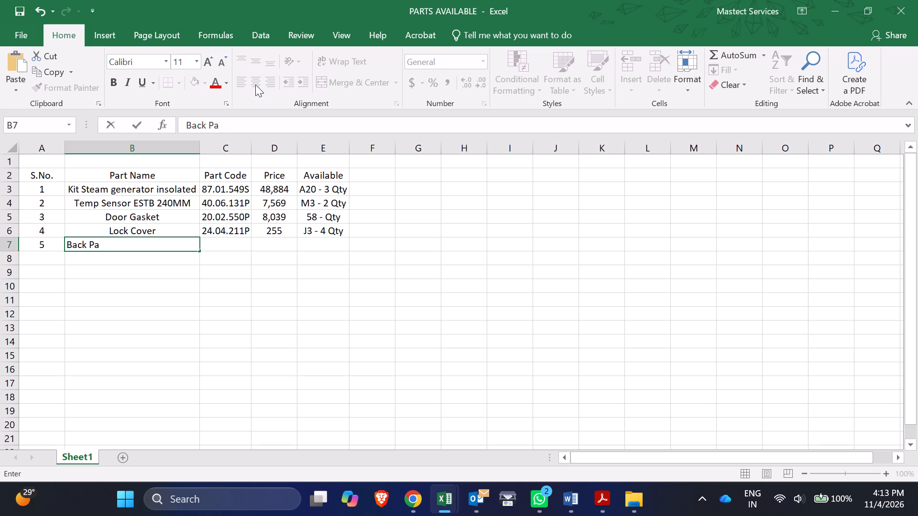
type("nel")
key("space")
key("BackSpace")
key("space")
type("Left")
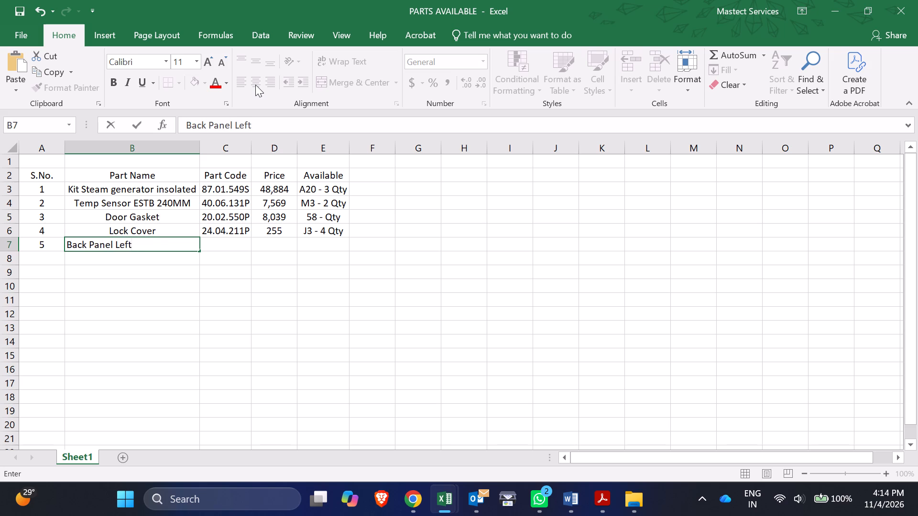
key("Return")
key("Up")
key("Right")
key("ctrl+s")
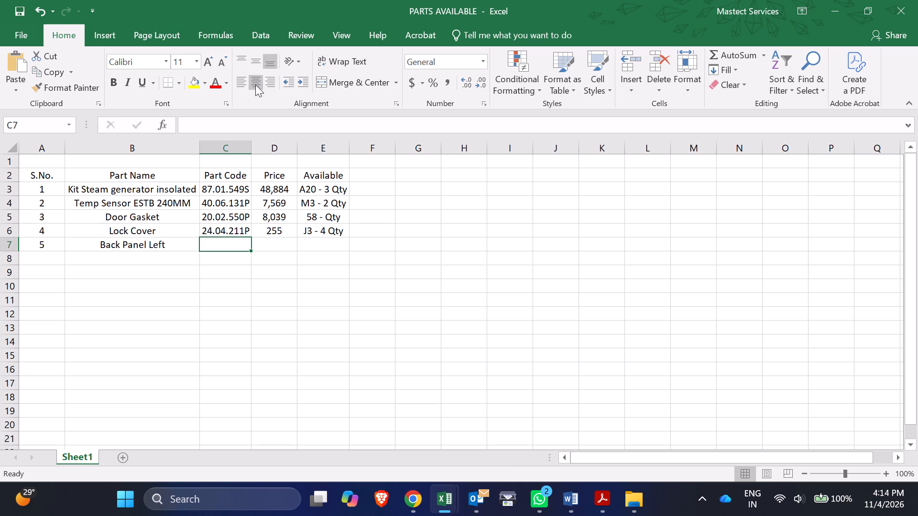
Enter 16.03.987P as the Back Panel Left's part code in cell C7 and save the workbook.
type("16.03.")
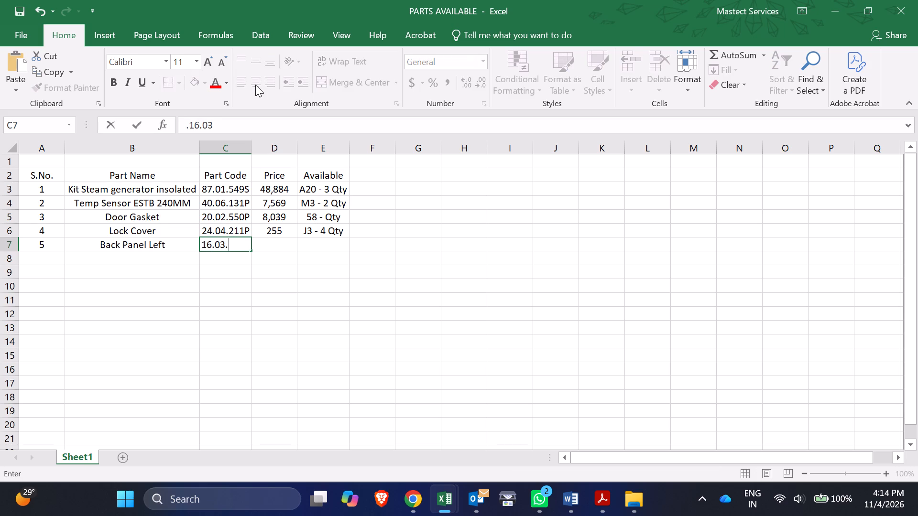
type("987")
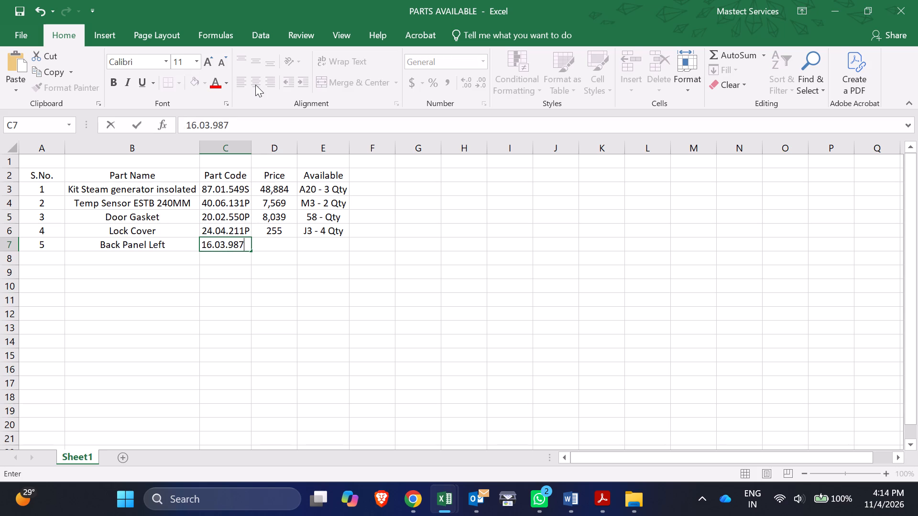
key("shift+p")
key("Return")
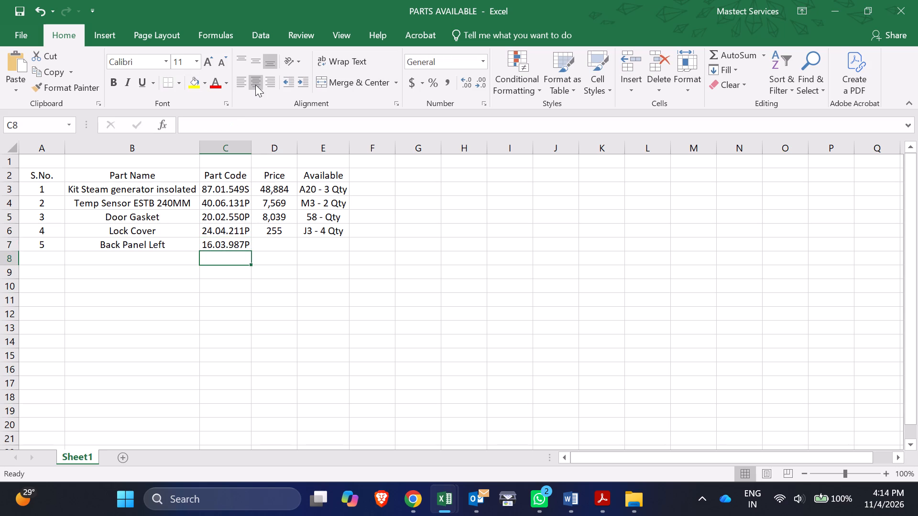
key("Up")
key("Right")
key("ctrl+s")
key("ctrl+s")
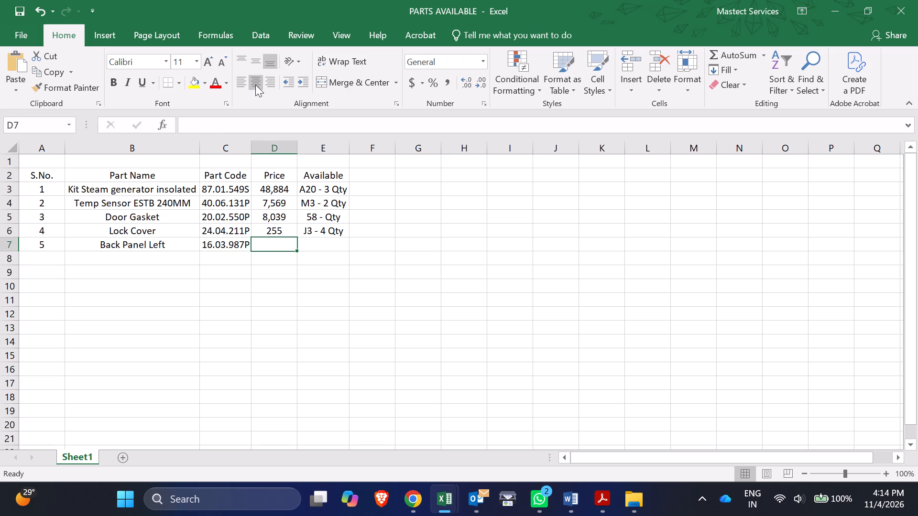
Enter 19756 as the Back Panel Left's price in cell D7 and save the workbook.
type("19")
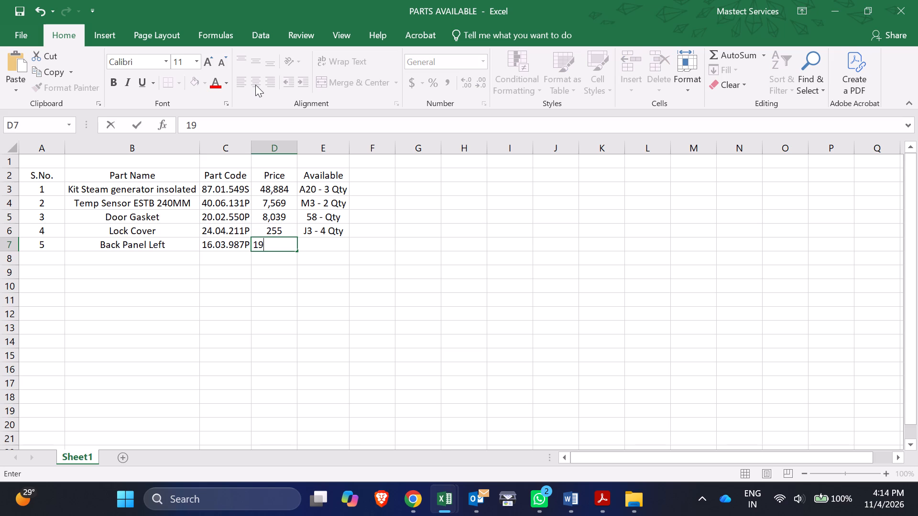
type("756")
key("Left")
key("Left")
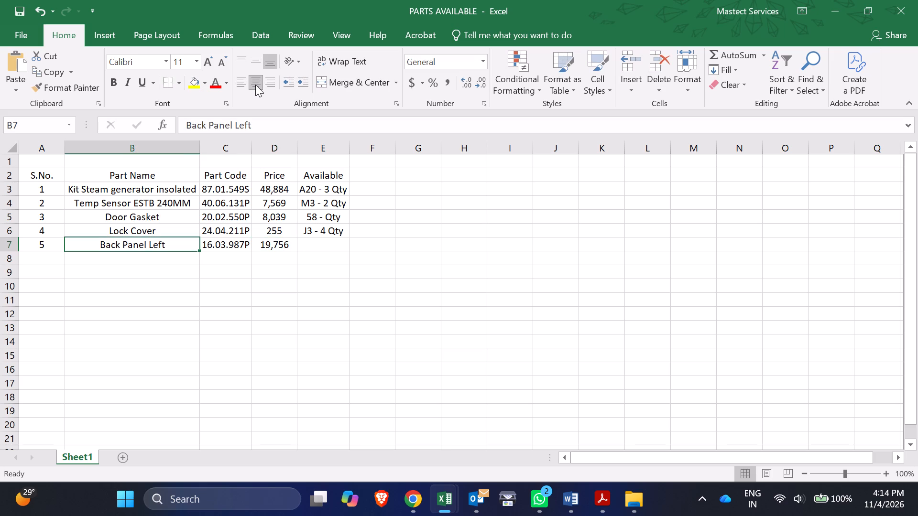
key("Right")
key("ctrl+s")
Enter A20 - 1 Qty as the Back Panel Left's availability in cell E7 and save the workbook.
key("Right")
key("Right")
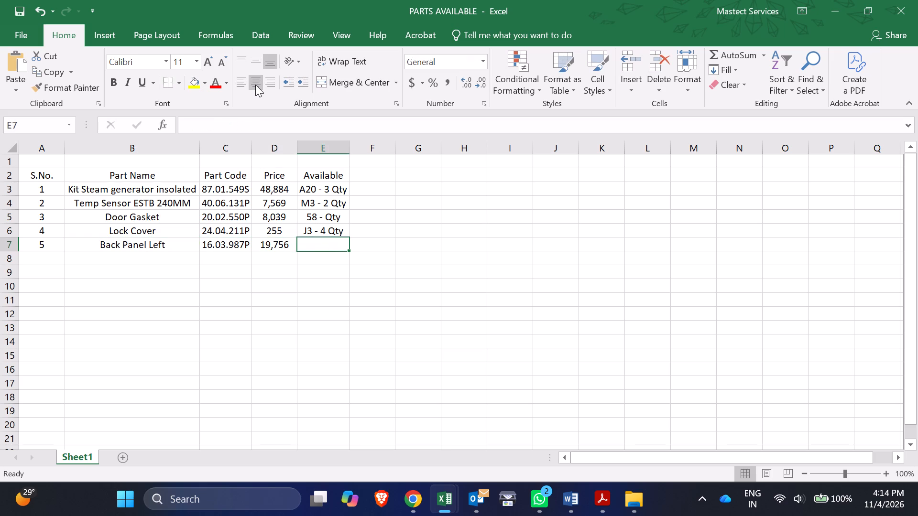
type("A20 -")
key("space")
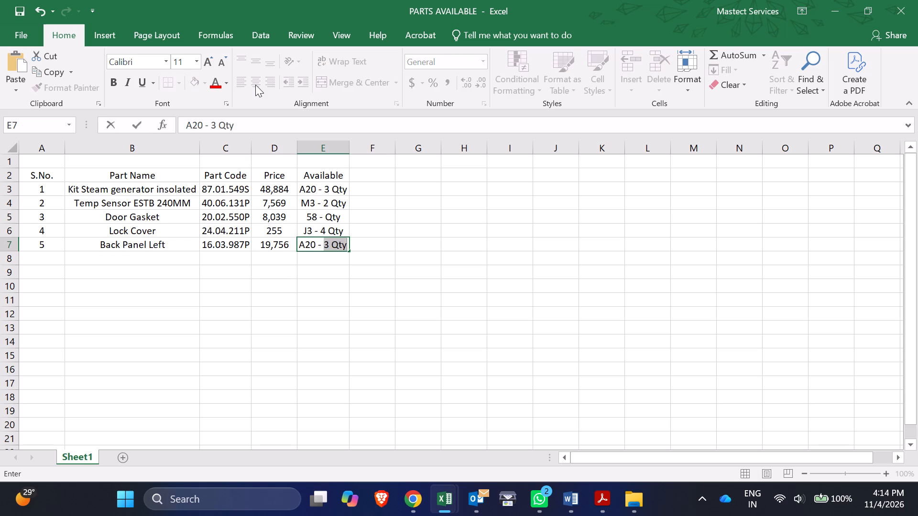
type("1 Qty")
key("Return")
key("ctrl+s")
Enter serial number 6 in cell A8 and save the workbook.
key("Left")
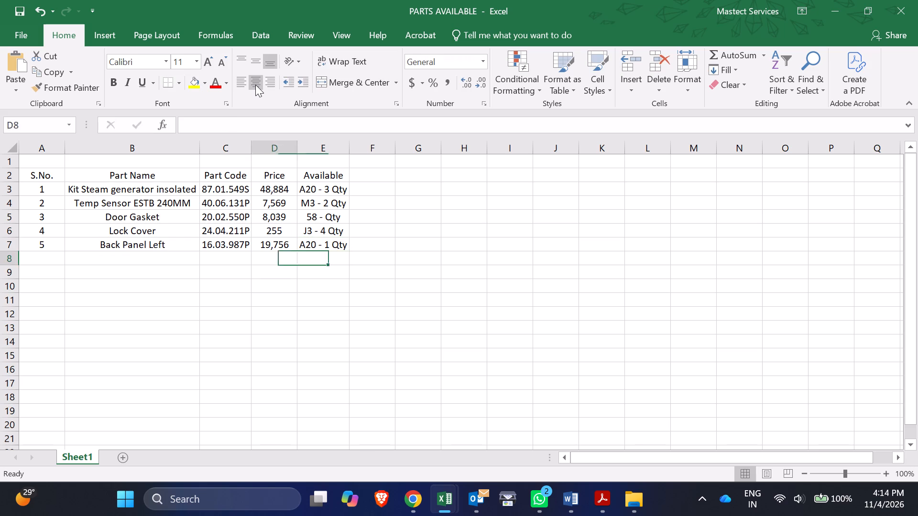
key("Left")
key("Left")
key("Left")
key("6")
key("Return")
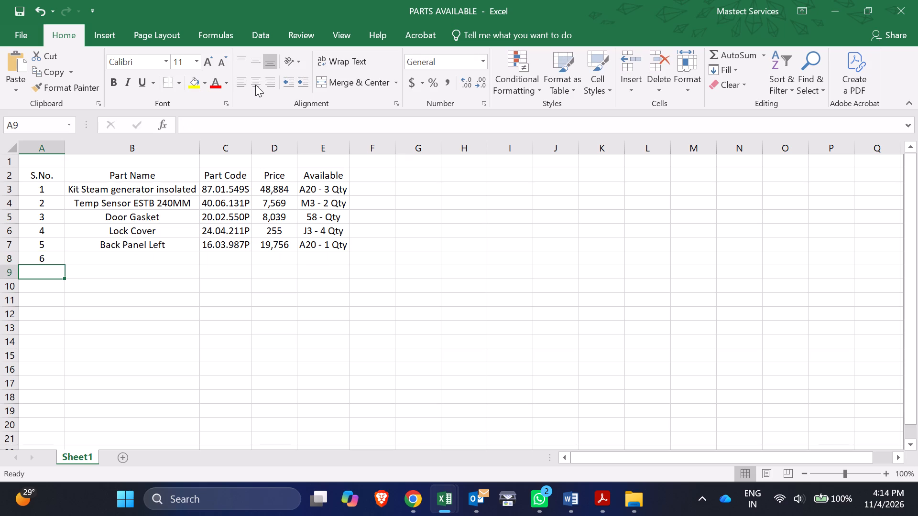
key("ctrl+s")
key("Up")
key("Right")
key("ctrl+s")
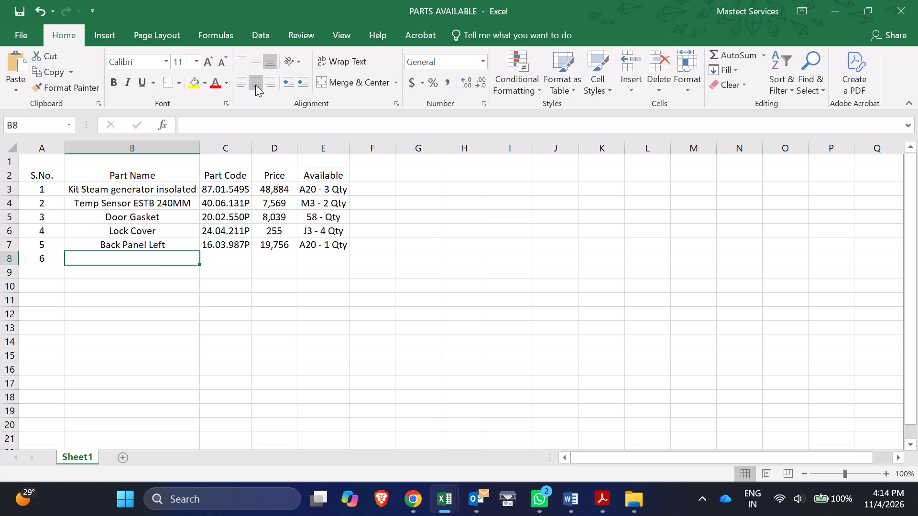
Enter the sixth part's name in cell B8, starting with Outlet Sie.
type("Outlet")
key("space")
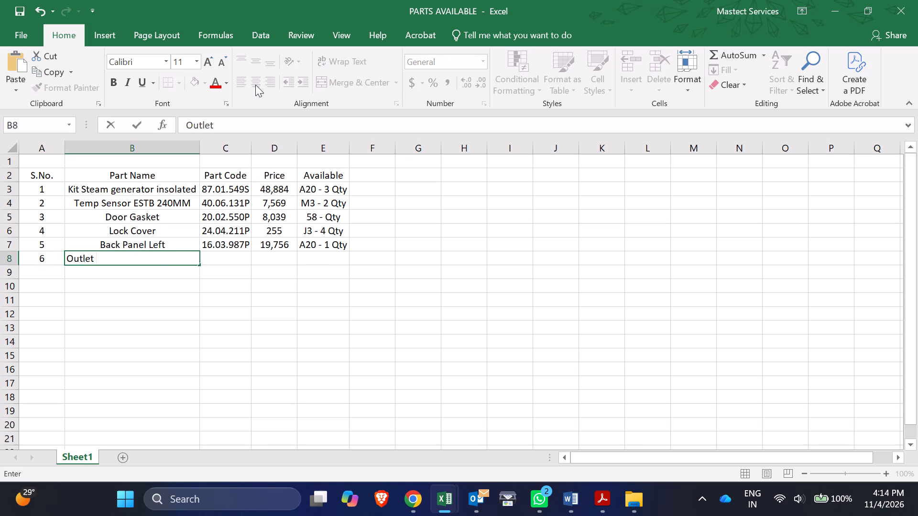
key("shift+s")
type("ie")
Complete the sixth part's name in cell B8 as Outlet Sieve and save the workbook.
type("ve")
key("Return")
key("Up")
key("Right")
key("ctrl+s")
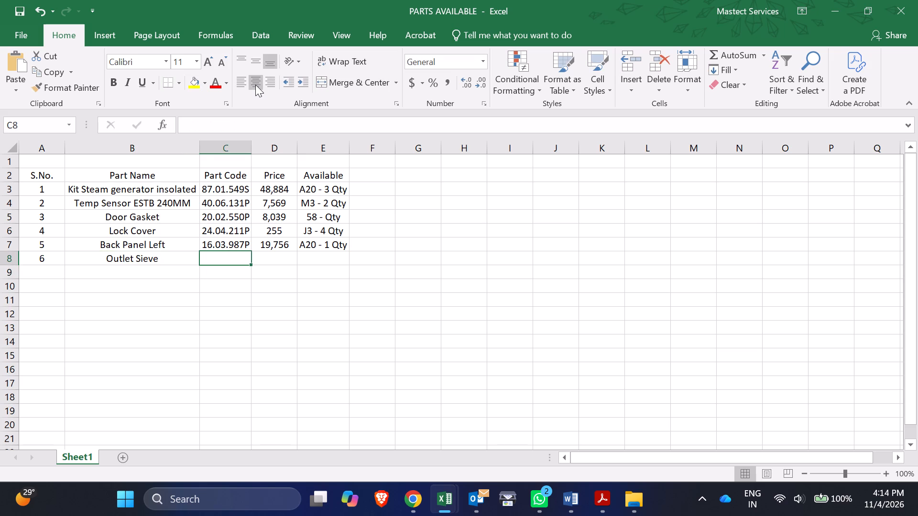
Enter 56.01.491P as the Outlet Sieve's part code in cell C8 and save the workbook.
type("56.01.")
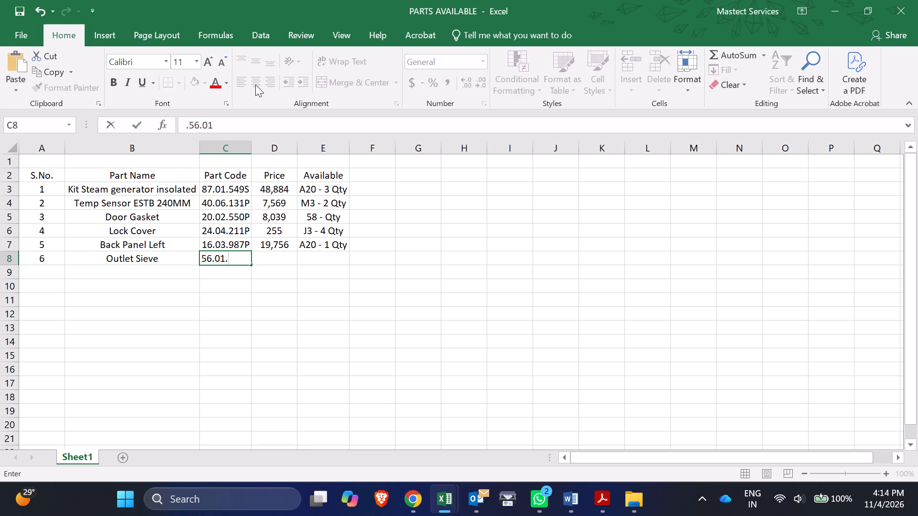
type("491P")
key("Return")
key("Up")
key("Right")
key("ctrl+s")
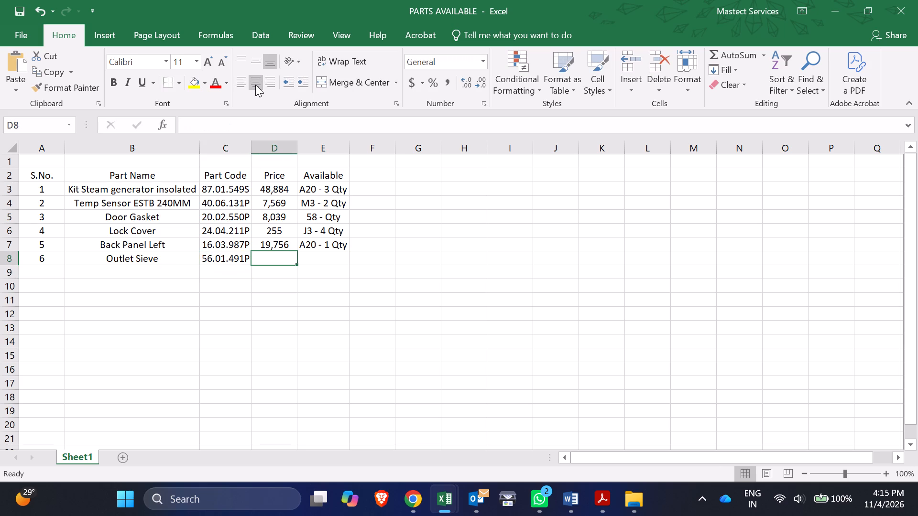
Enter 1,634 as the Outlet Sieve's price in cell D8 and save the workbook.
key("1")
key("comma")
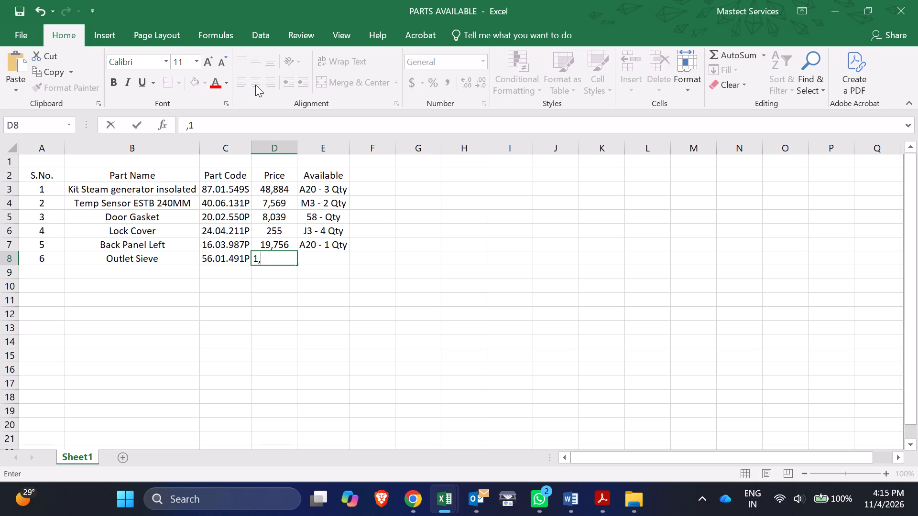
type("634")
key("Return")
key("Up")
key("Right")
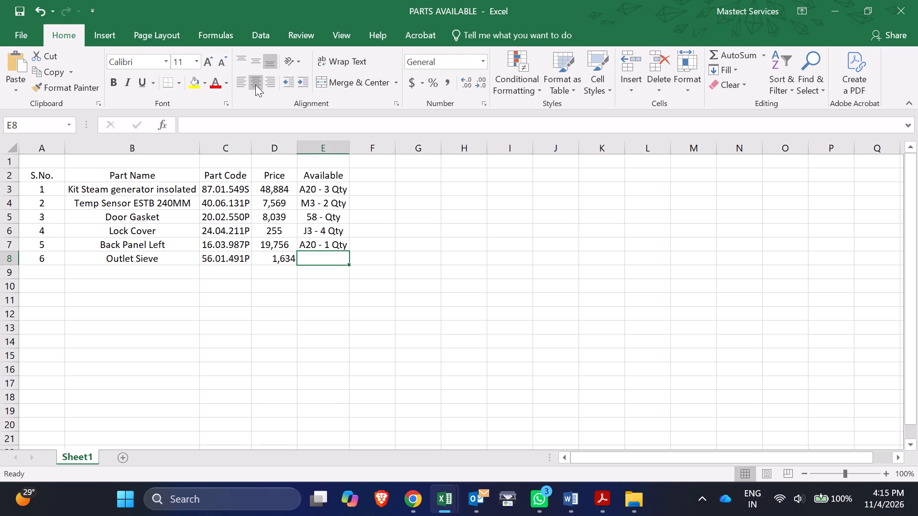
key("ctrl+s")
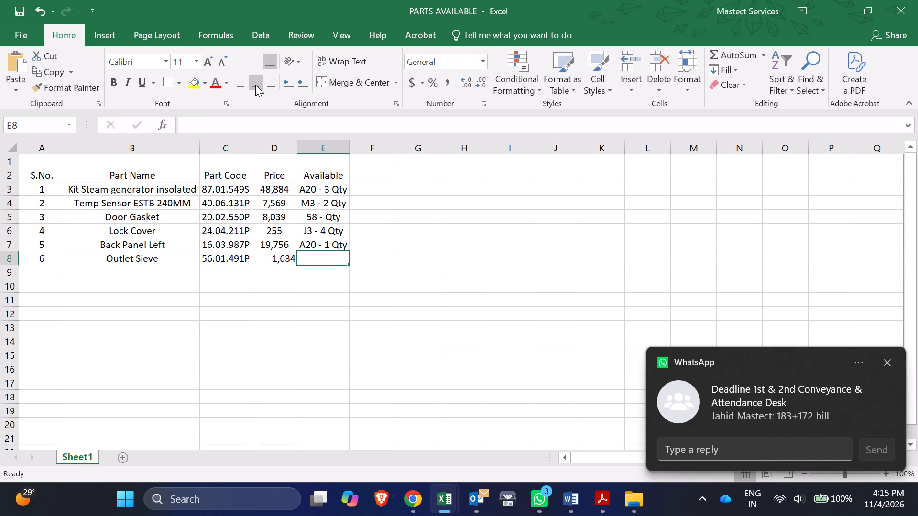
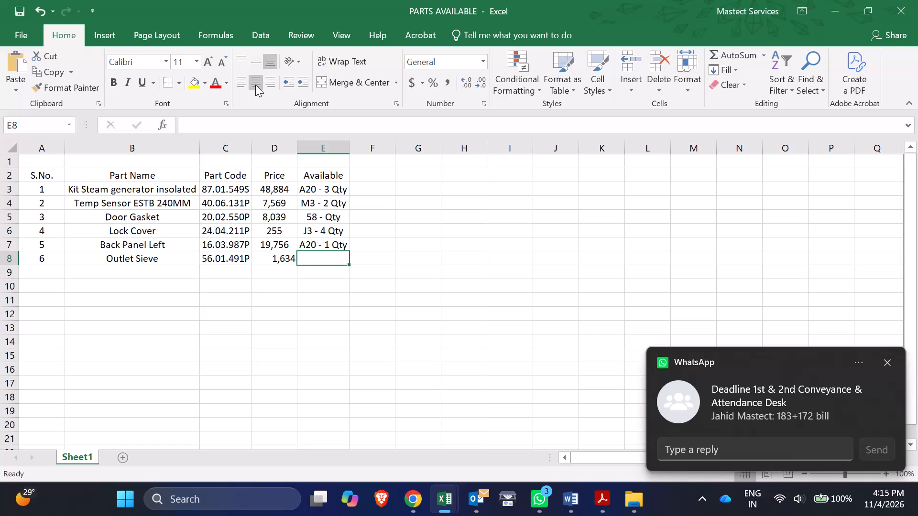
Enter N7 - 3 Qty as the Outlet Sieve's availability in cell E8.
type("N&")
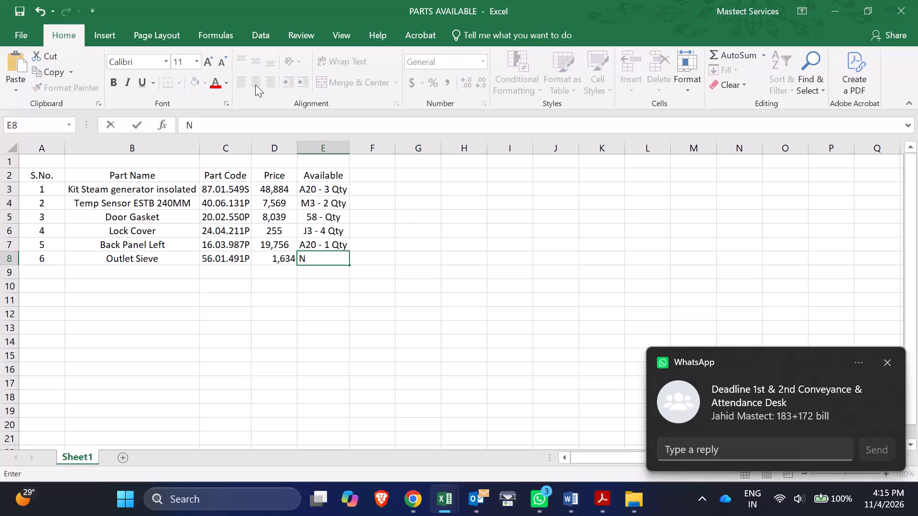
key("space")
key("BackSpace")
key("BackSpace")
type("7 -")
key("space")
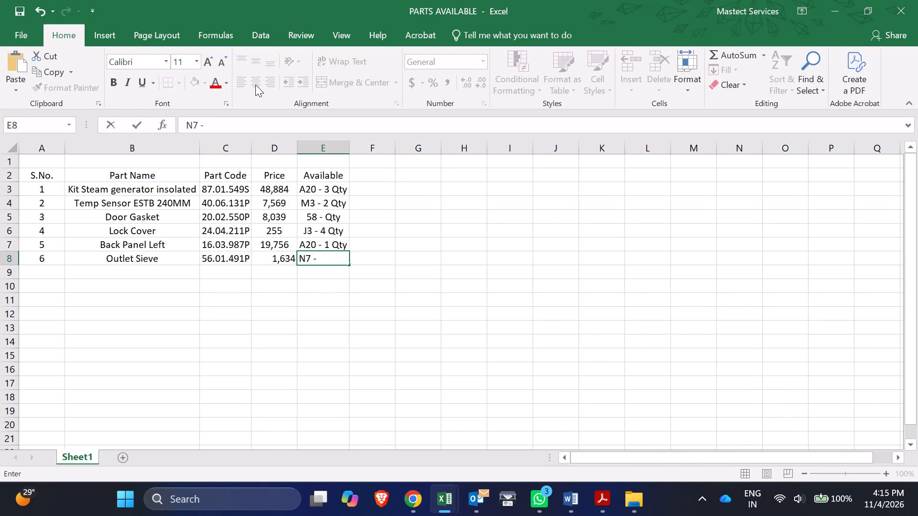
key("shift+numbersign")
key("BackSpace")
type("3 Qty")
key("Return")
Select the Outlet Sieve's price in cell D8.
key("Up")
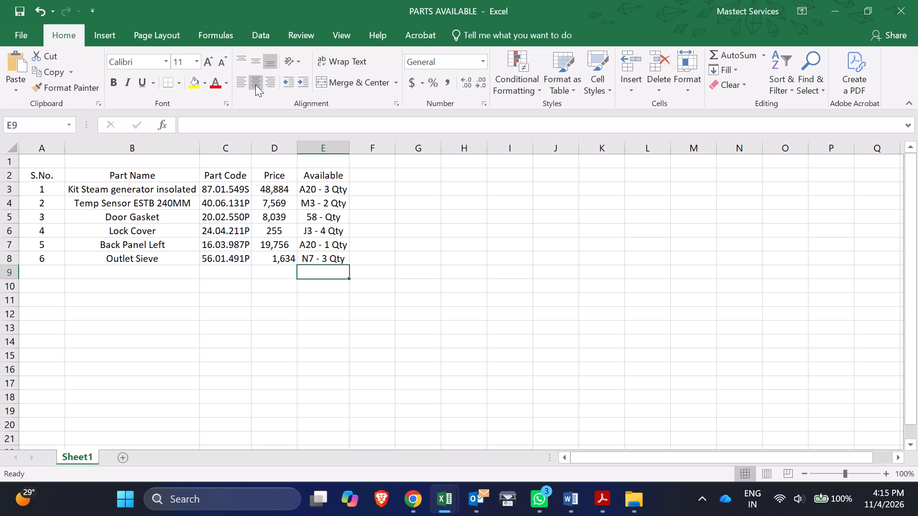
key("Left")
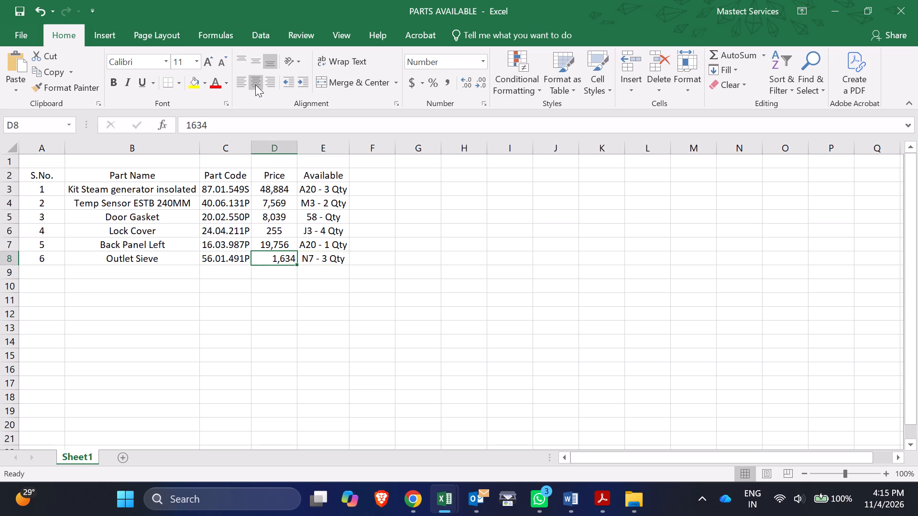
Centre-align the Outlet Sieve's price in cell D8.
left_click(255, 85)
Enter serial number 7 in cell A9 and save the workbook.
key("Left")
key("Left")
key("Left")
key("Left")
key("Down")
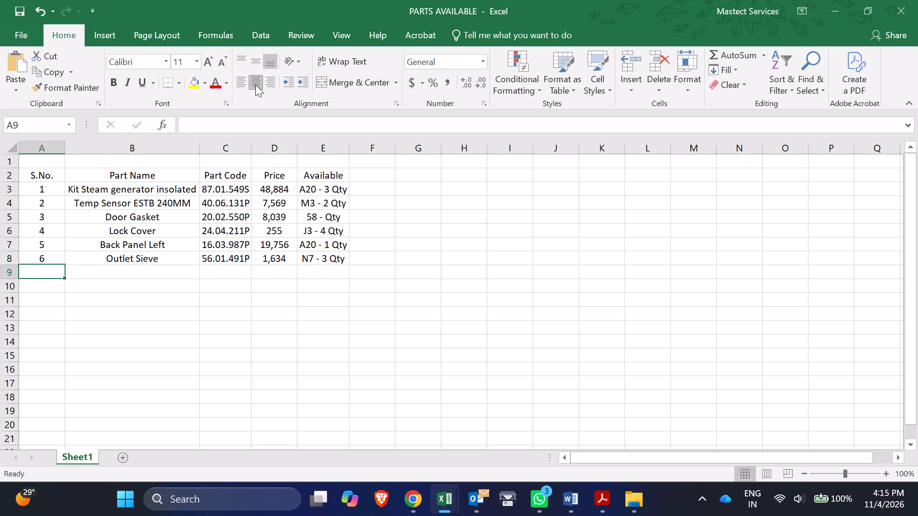
key("7")
key("Return")
key("Up")
key("ctrl+s")
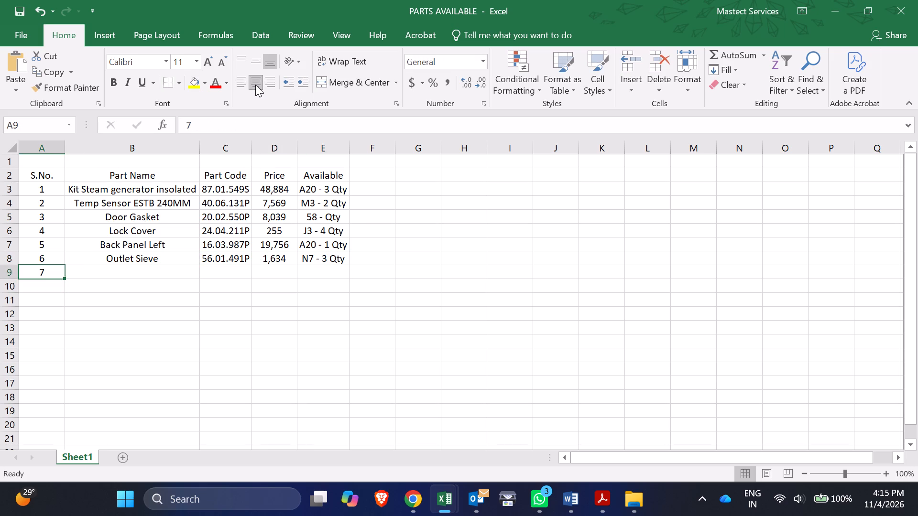
key("ctrl+s")
key("Right")
key("ctrl+s")
key("ctrl+s")
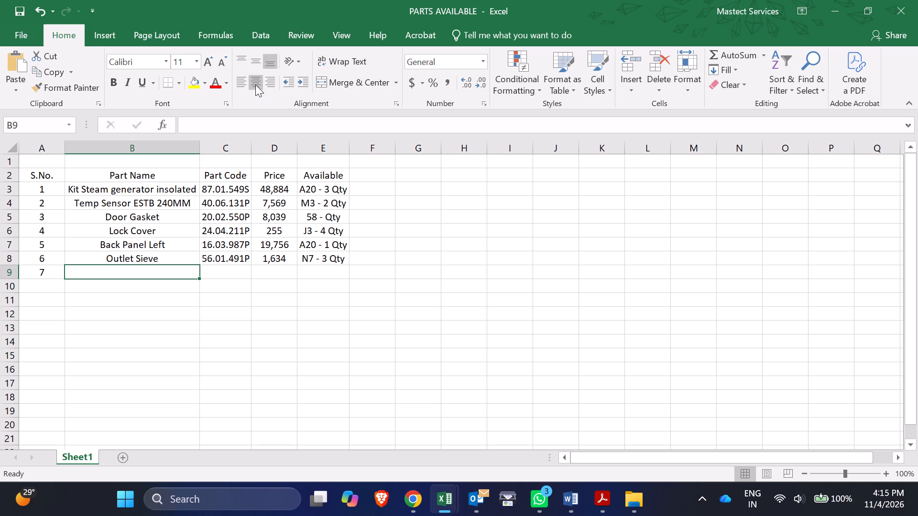
Enter Cap For Door Mounting as the seventh part's name in cell B9 and save the workbook.
type("Cap")
key("space")
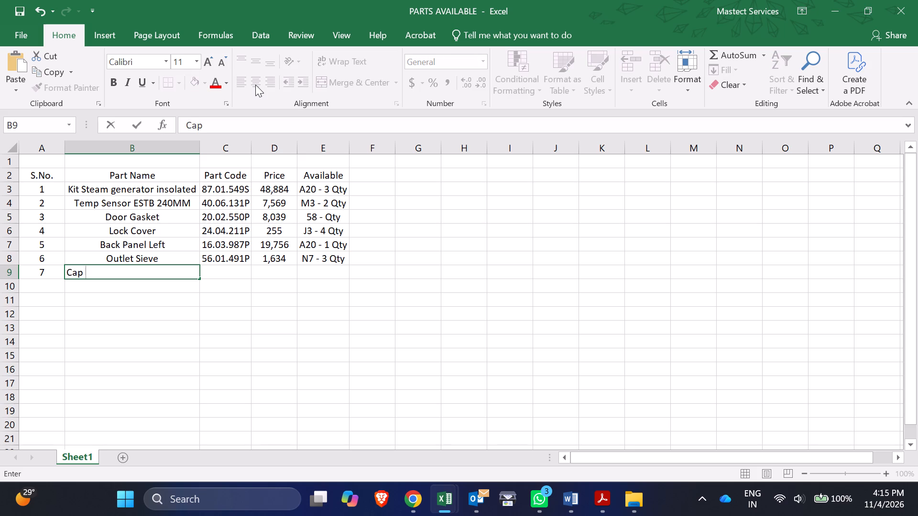
type("For")
key("space")
type("Door")
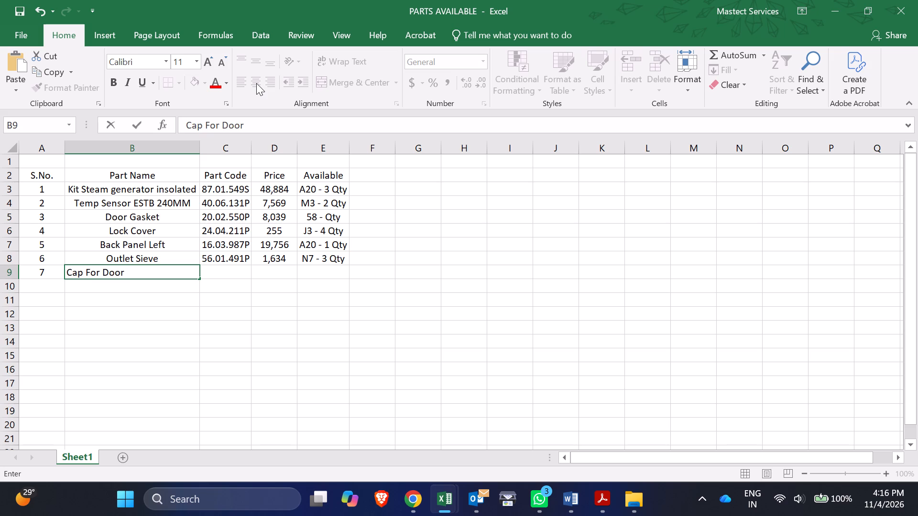
key("space")
type("Mount")
type("ing")
key("Return")
key("Up")
key("Right")
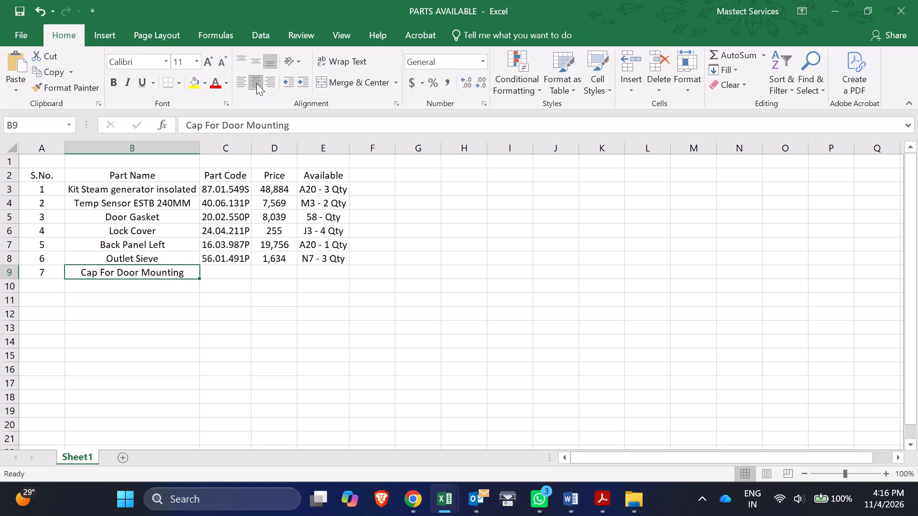
key("ctrl+s")
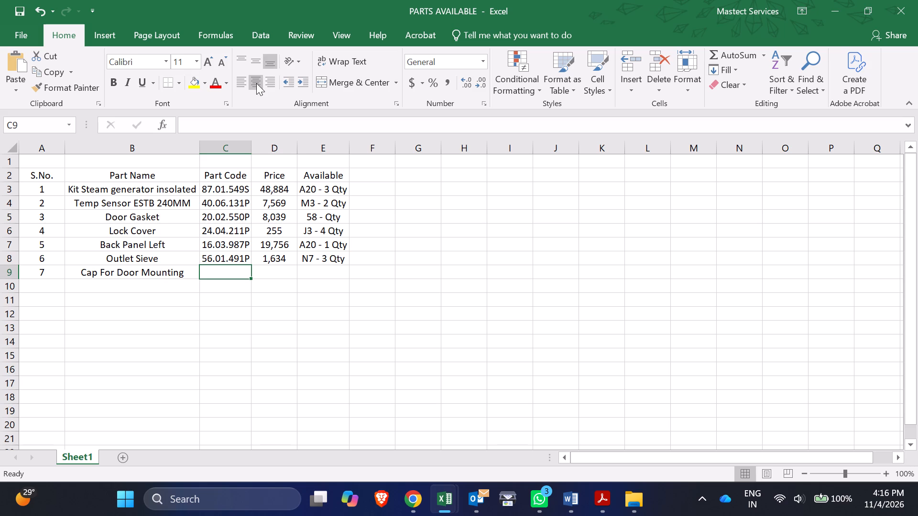
Enter 56.01.429P as the Cap For Door Mounting's part code in cell C9 and save the workbook.
type("56.01.")
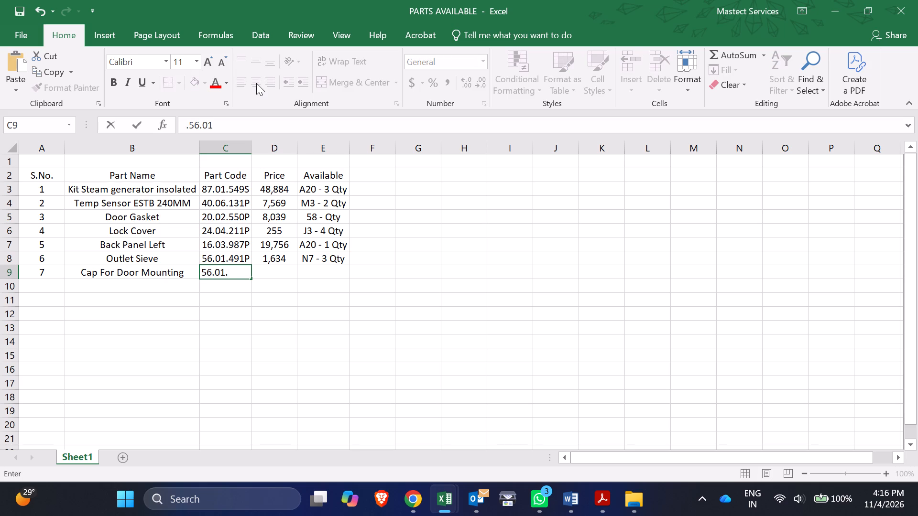
type("429P")
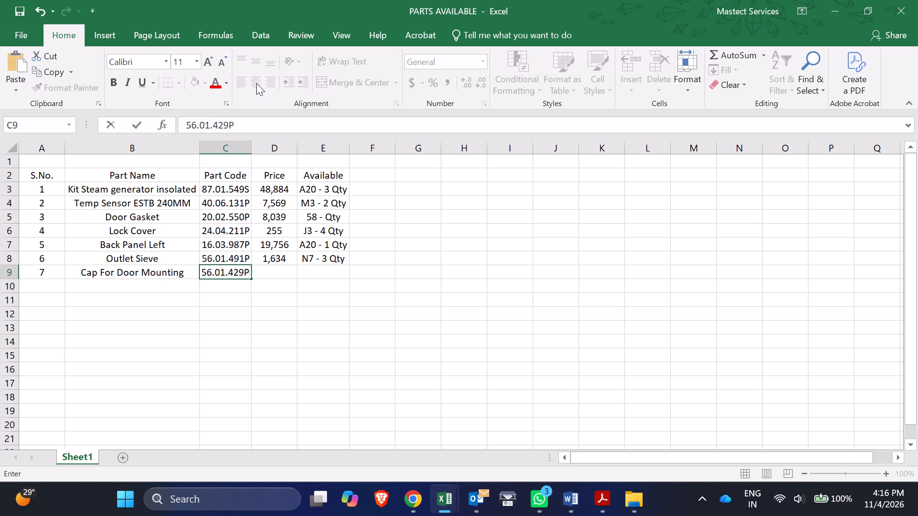
key("Return")
key("Up")
key("Right")
key("ctrl+s")
key("ctrl+s")
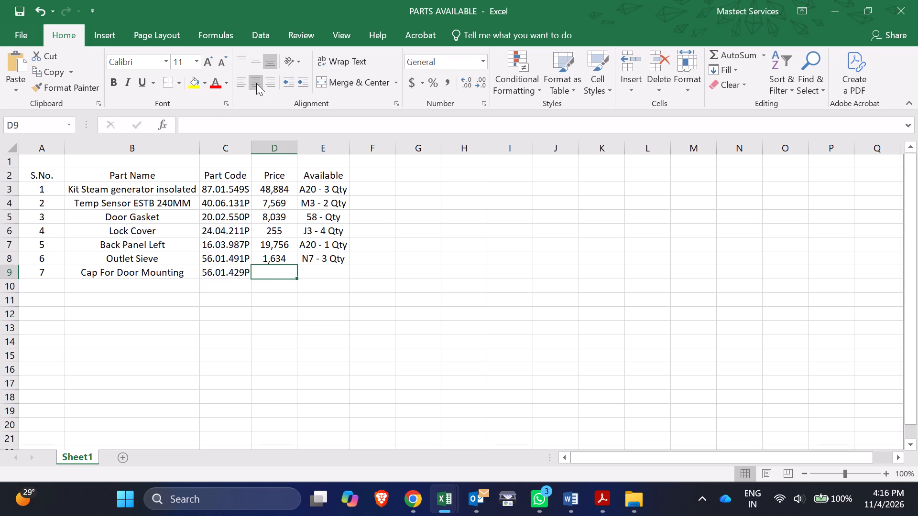
key("Left")
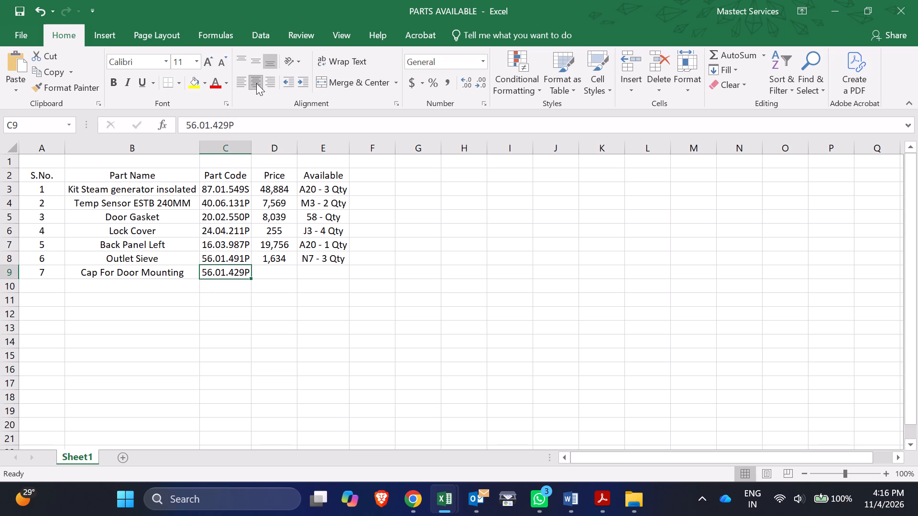
key("Right")
key("ctrl+s")
key("ctrl+s")
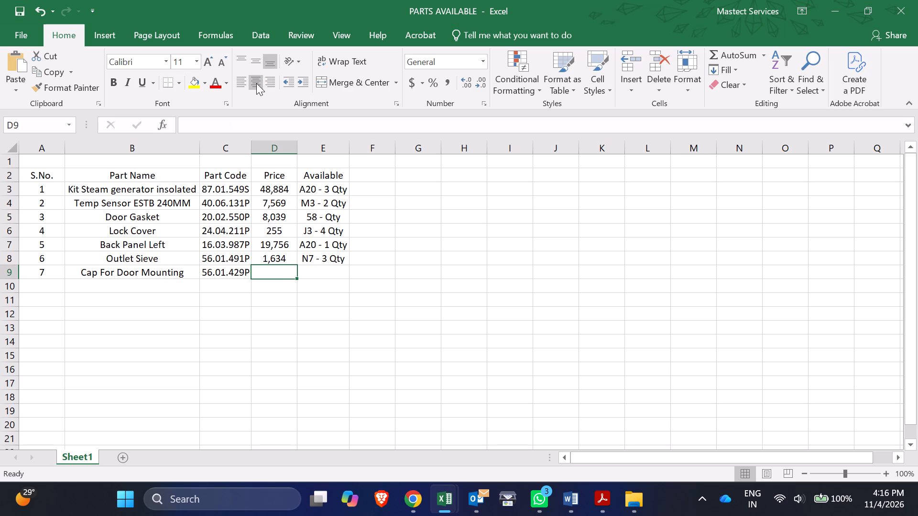
Enter 212 as the Cap For Door Mounting's price in cell D9 and save the workbook.
type("212")
key("Return")
key("Up")
key("Right")
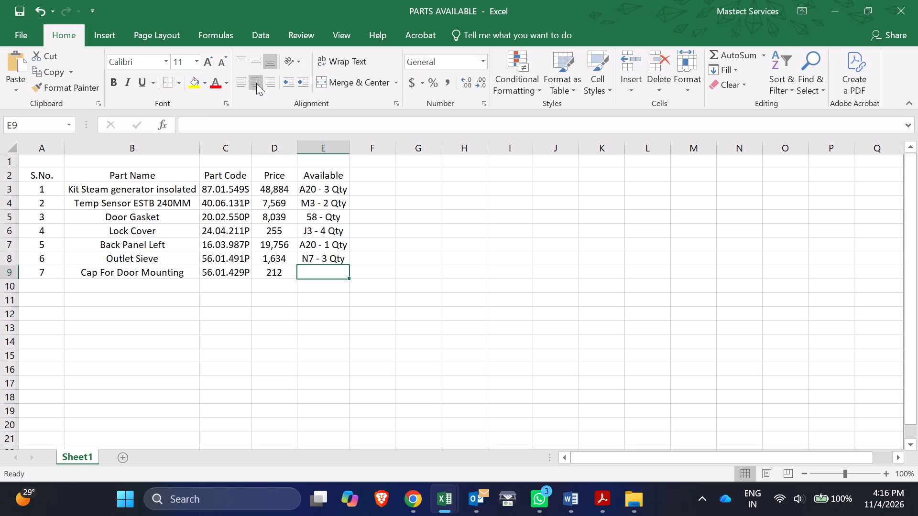
key("ctrl+s")
Enter J3 - 3 Qty as the Cap For Door Mounting's availability in cell E9 and save the workbook.
type("J3 -")
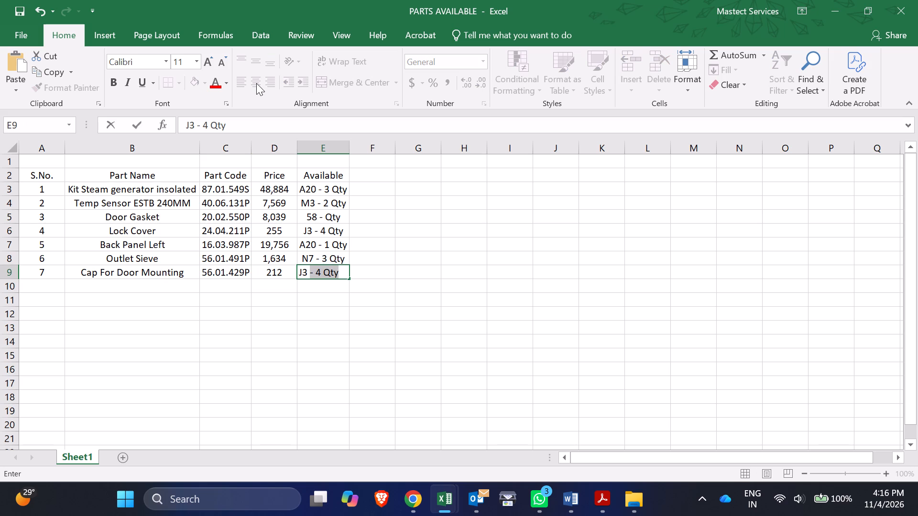
key("space")
type("3 Qty")
key("Return")
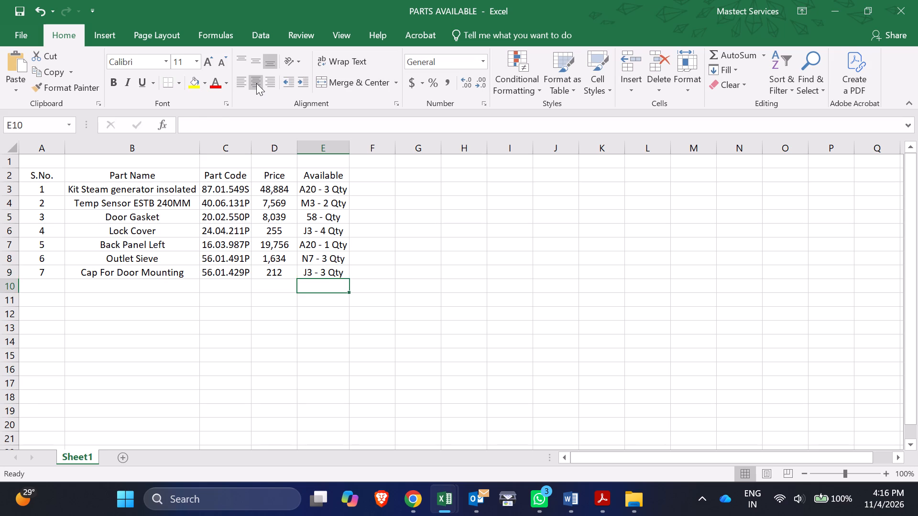
key("ctrl+s")
Enter serial number 8 in cell A10 and save the workbook.
key("Left")
key("Left")
key("Left")
key("Left")
key("8")
key("Return")
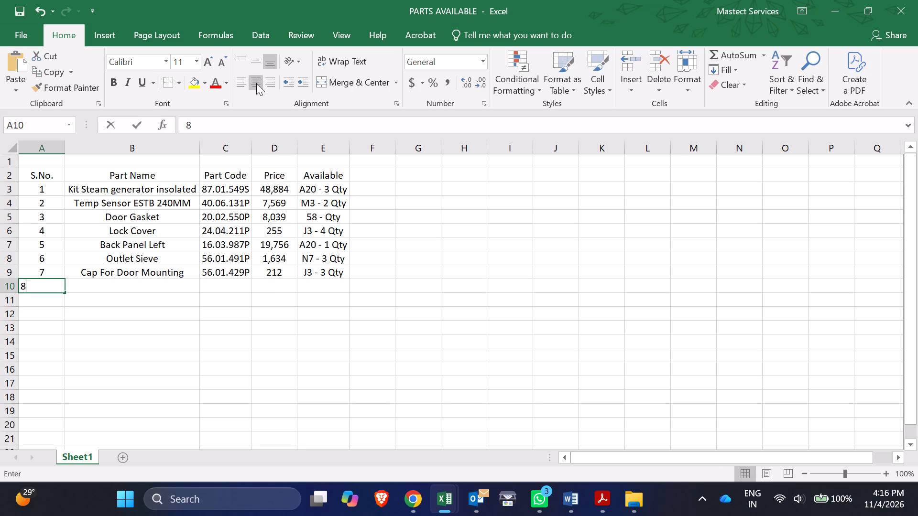
key("Up")
key("Right")
key("ctrl+s")
key("ctrl+s")
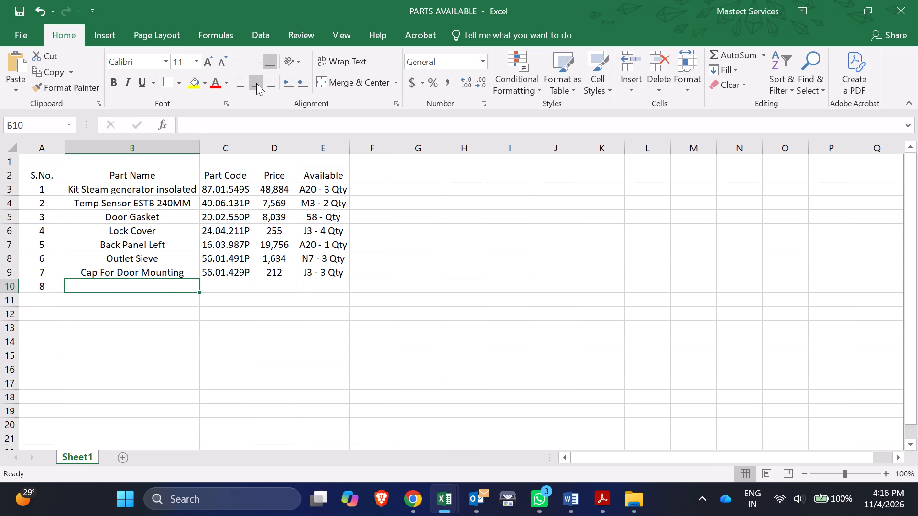
Enter Cover For Door Mounting as the eighth part's name in cell B10 and save the workbook.
type("Co")
type("ver")
key("space")
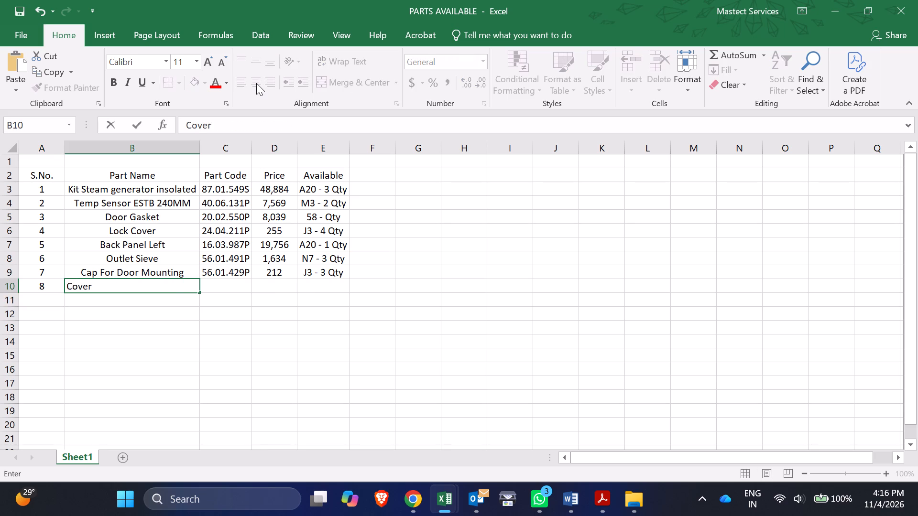
type("for")
key("space")
key("shift+d")
key("BackSpace")
key("BackSpace")
key("BackSpace")
key("BackSpace")
key("BackSpace")
type("For Door")
key("space")
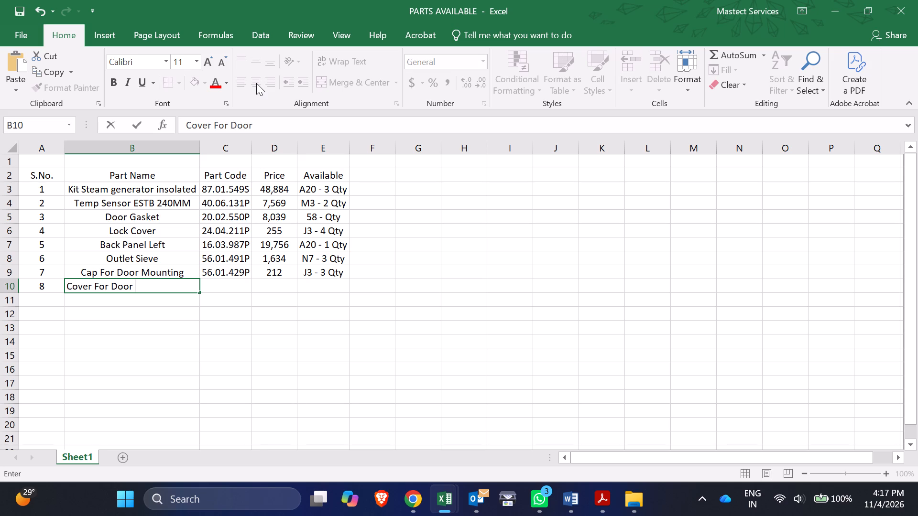
type("Mounting")
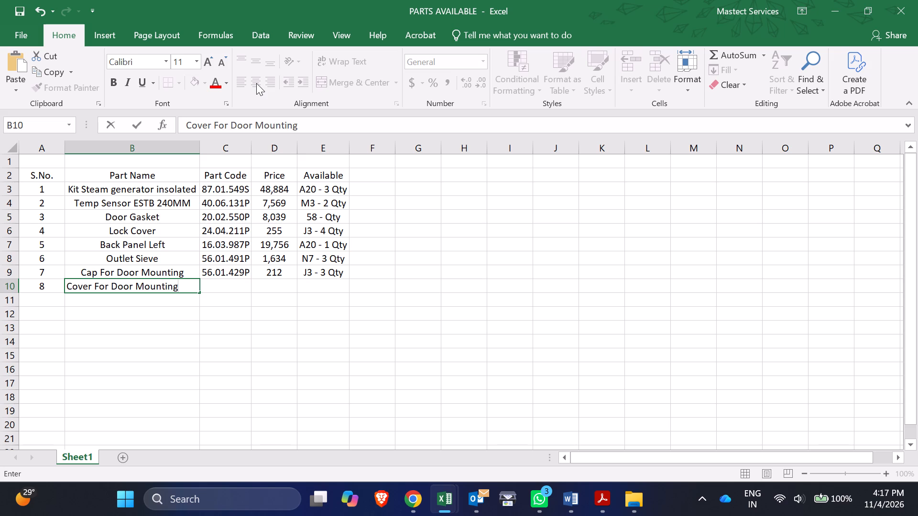
key("Return")
key("Up")
key("Right")
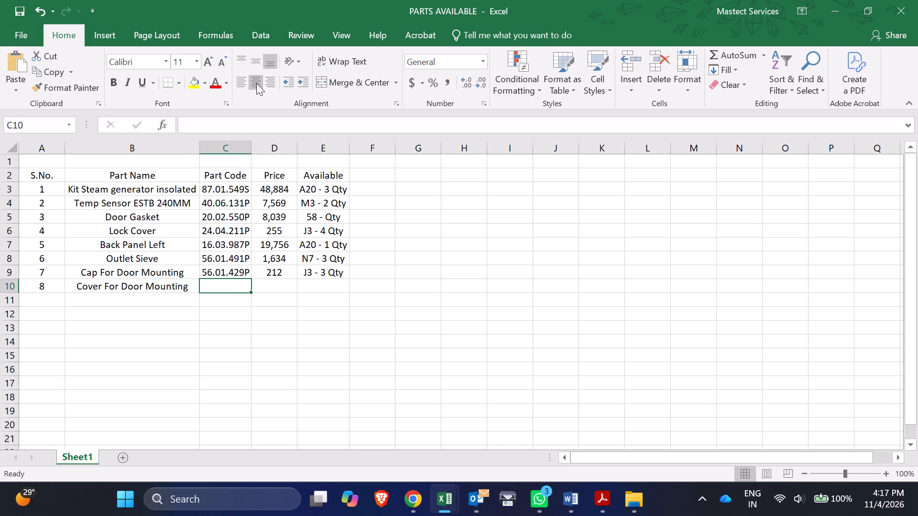
key("ctrl+s")
key("ctrl+s")
Enter 16.04.110P as the Cover For Door Mounting's part code in cell C10 and save the workbook.
type("16.04.")
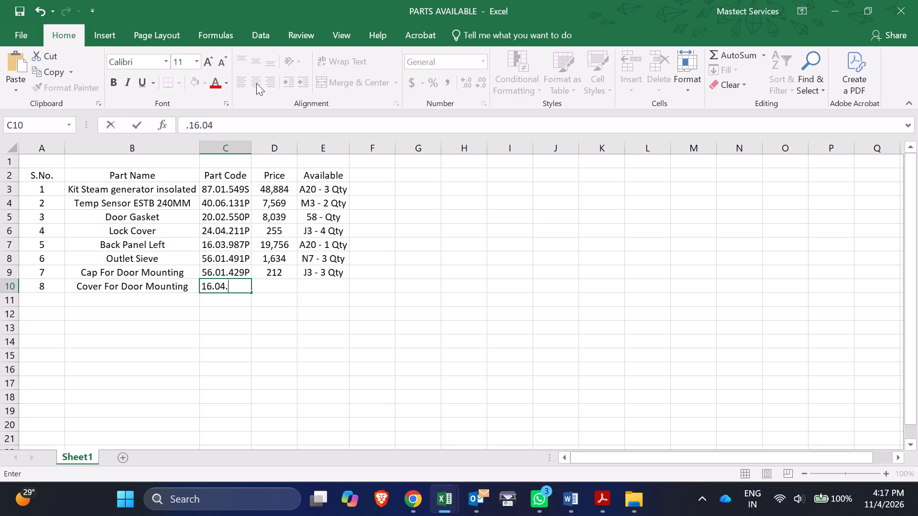
type("110P")
key("Return")
key("Up")
key("Right")
key("ctrl+s")
key("ctrl+s")
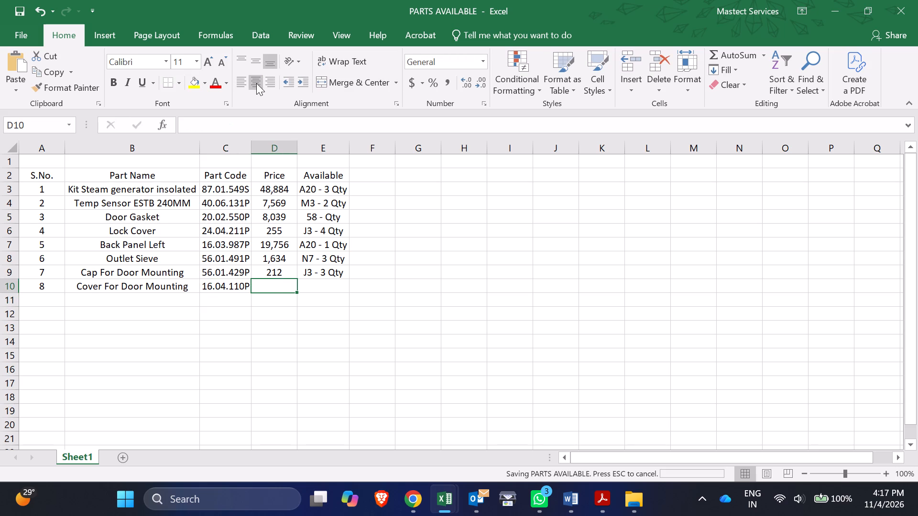
Enter 212 as the Cover For Door Mounting's price in cell D10 and save the workbook.
type("212")
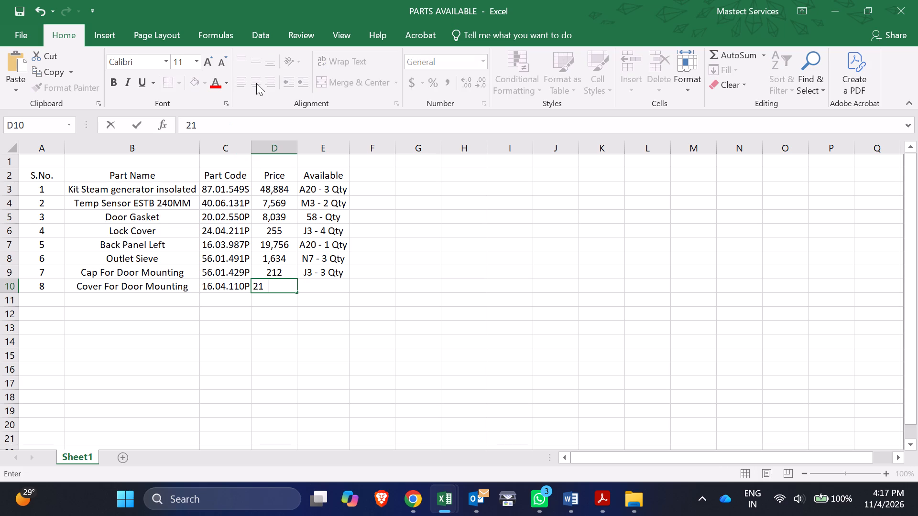
key("Return")
key("Up")
key("Right")
key("ctrl+s")
key("ctrl+s")
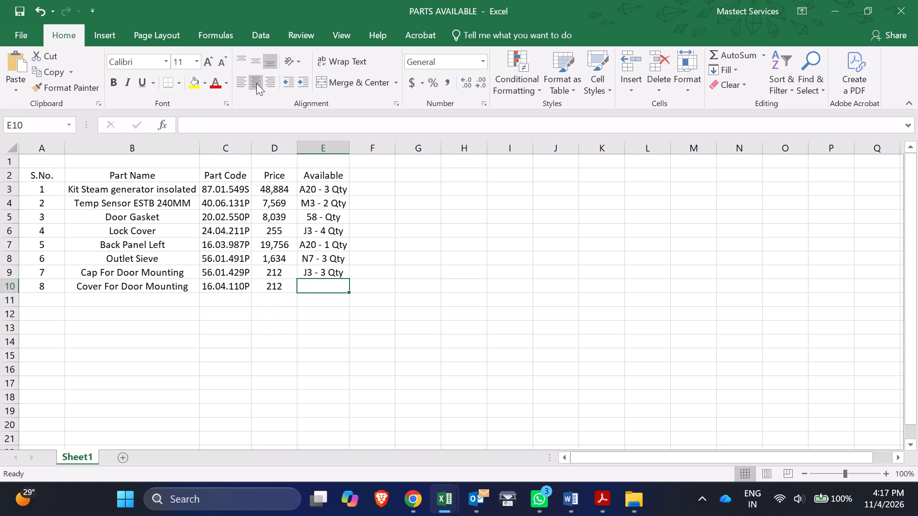
Enter J3 - 1 Qty as the Cover For Door Mounting's availability in cell E10 and save the workbook.
type("J3 -")
key("space")
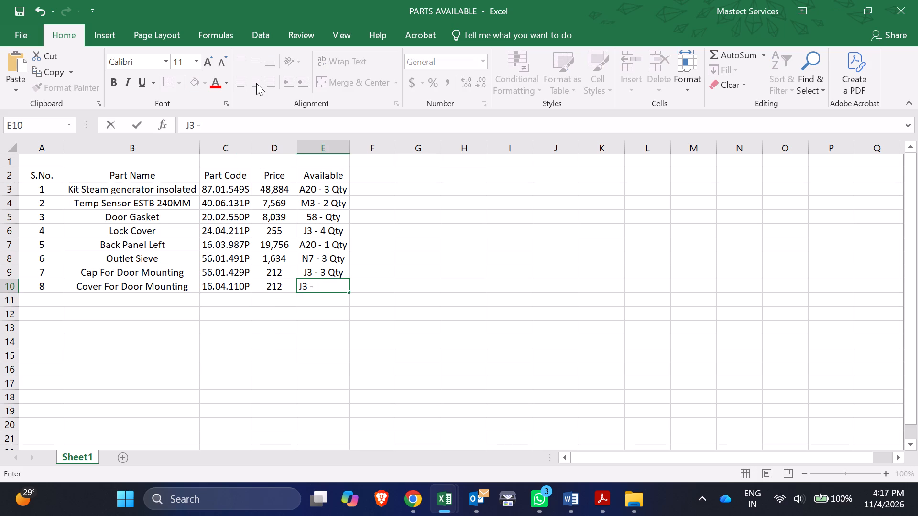
type("1 Qty")
key("Return")
key("ctrl+s")
key("ctrl+s")
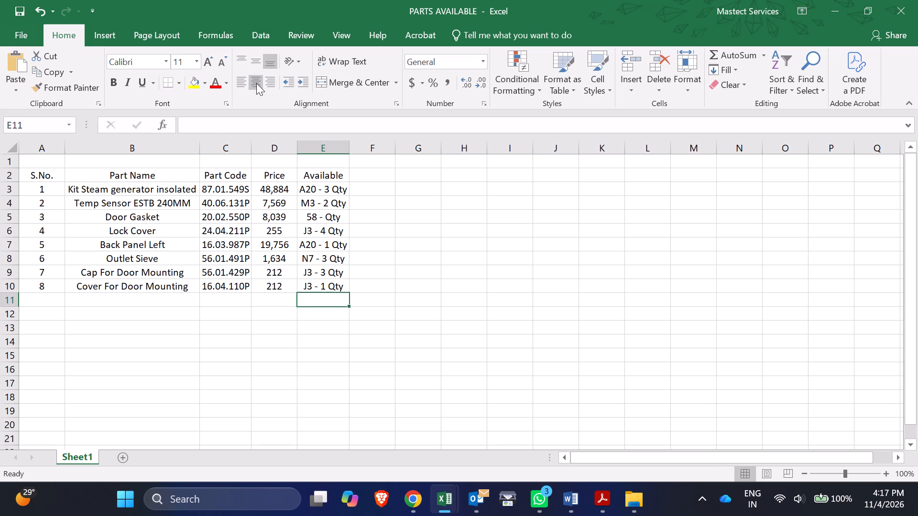
Enter 9 as the next serial number in cell A11 and save the workbook.
key("Left")
key("Left")
key("Left")
key("Left")
key("9")
key("Return")
key("Up")
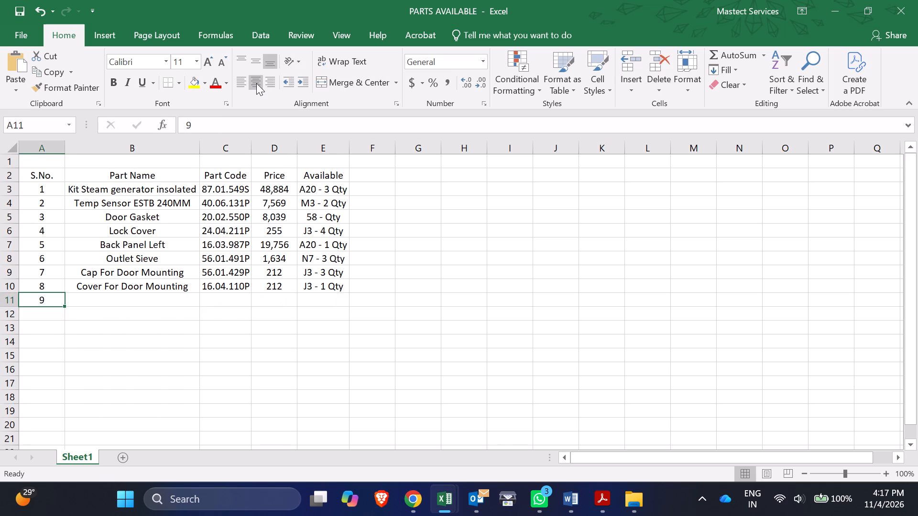
key("ctrl+s")
key("ctrl+s")
key("ctrl+Right")
key("ctrl+s")
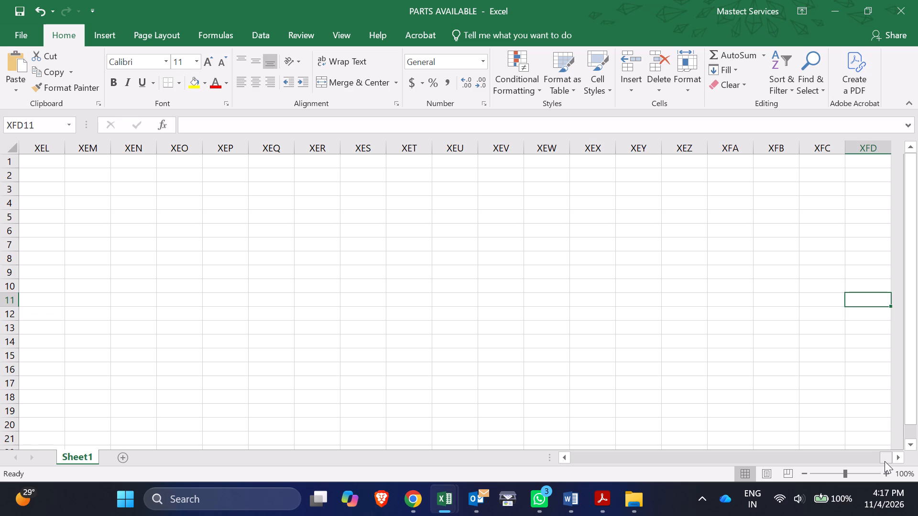
left_click_drag(885, 461, 559, 463)
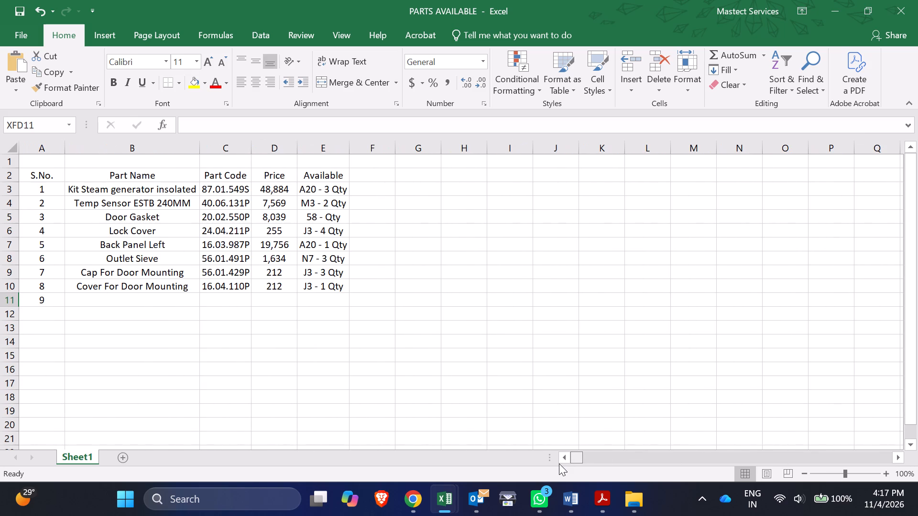
left_click(151, 301)
key("ctrl+s")
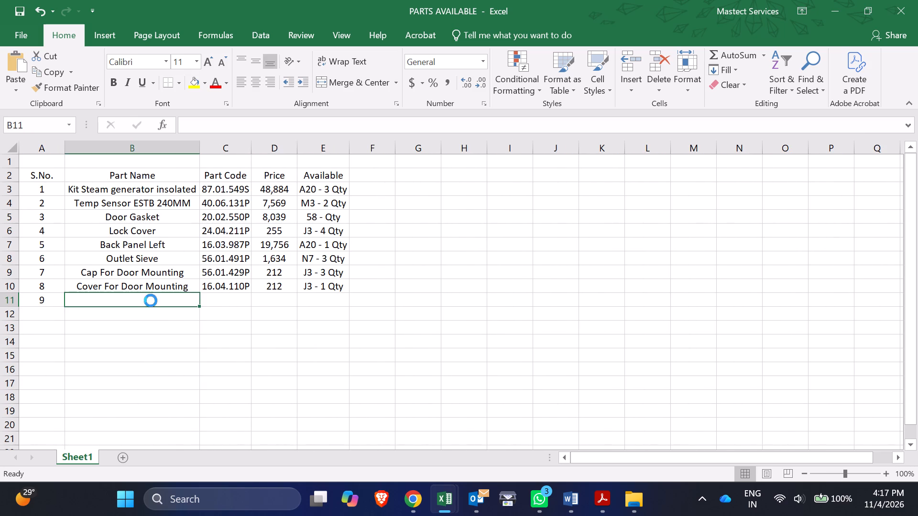
key("ctrl+s")
Enter Safety Valve as the ninth part's name in cell B11.
type("Safety")
key("space")
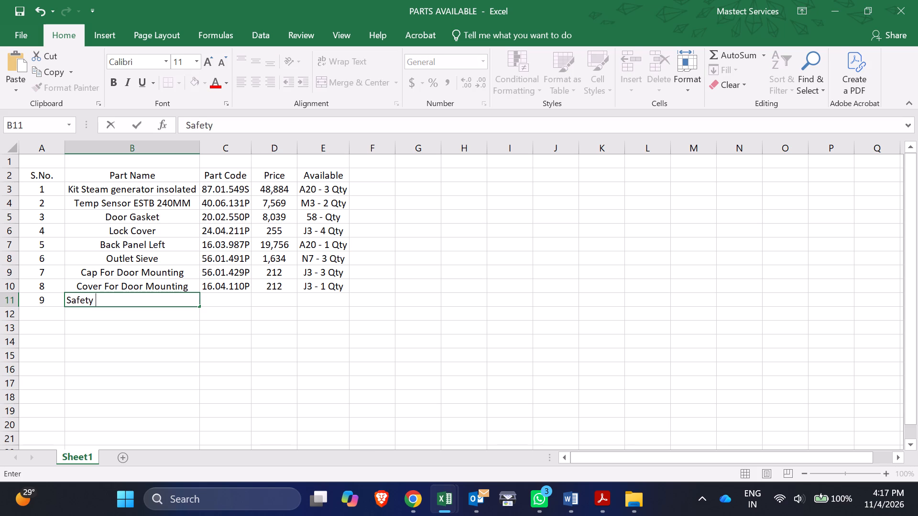
type("Valve")
key("space")
key("BackSpace")
key("Return")
Enter 22.00.578P as the Safety Valve's part code in cell C11 and save the workbook.
key("Up")
key("Right")
type("22")
type(".00.")
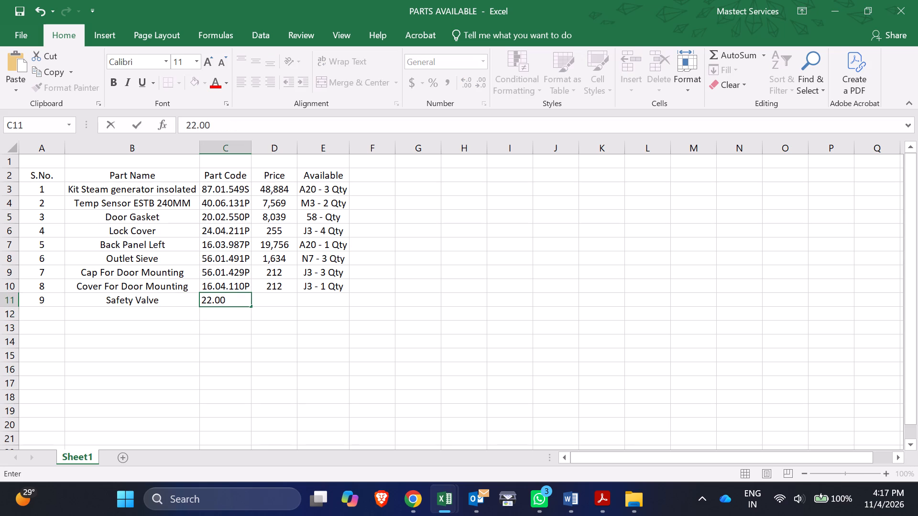
type("578P")
key("Return")
key("Up")
key("Right")
key("ctrl+s")
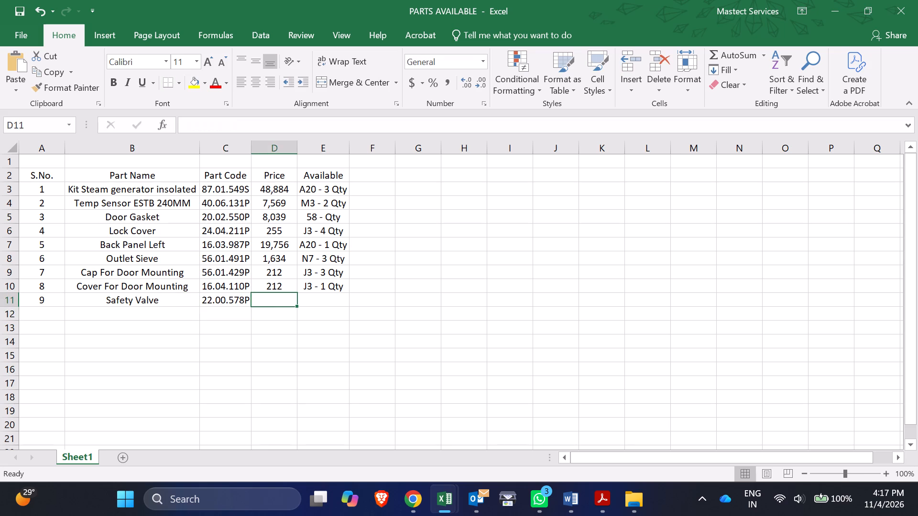
Enter 8,497 as the Safety Valve's price in cell D11.
key("8")
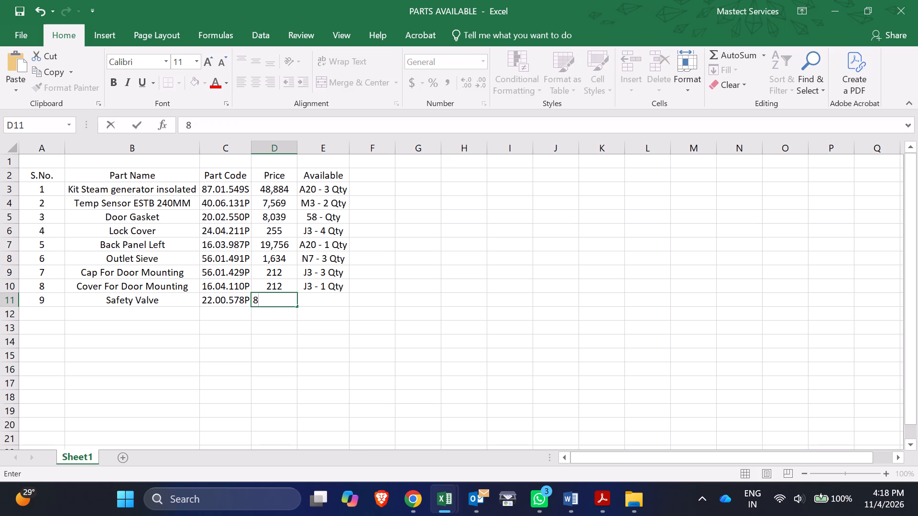
type(",4")
type("97")
key("Return")
Enter I5 - 1 Qty as the Safety Valve's availability in cell E11.
key("Up")
key("Right")
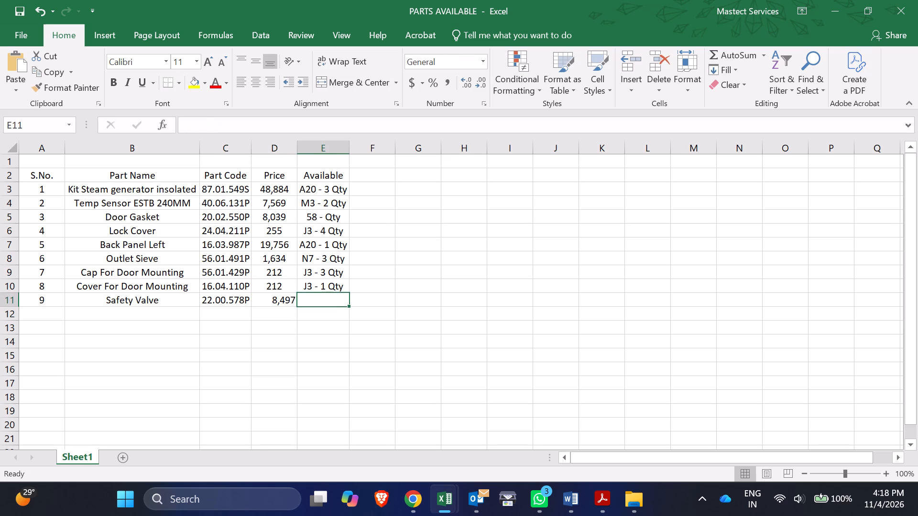
key("shift+i")
type("5 -")
key("space")
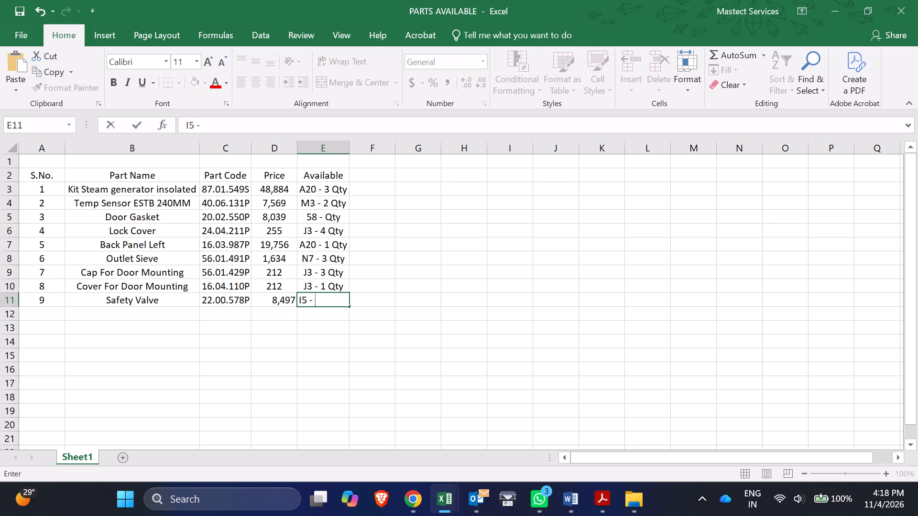
key("shift+exclam")
key("BackSpace")
type("1 Qty")
key("Return")
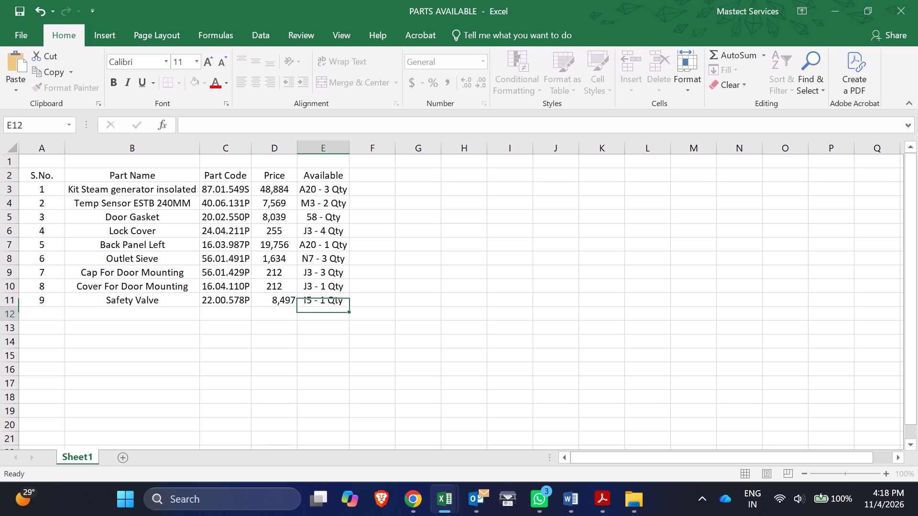
Centre-align the Safety Valve's price in cell D11 and save the workbook.
key("Up")
key("Left")
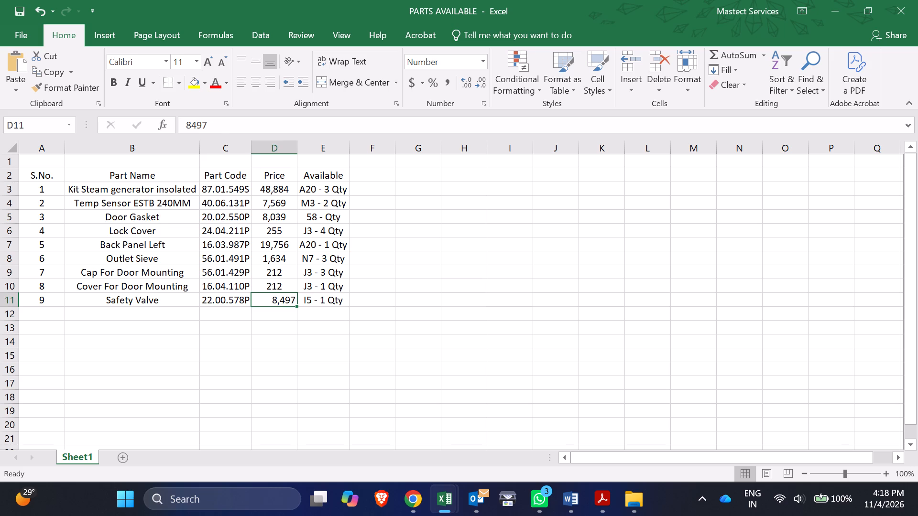
left_click(255, 85)
key("Return")
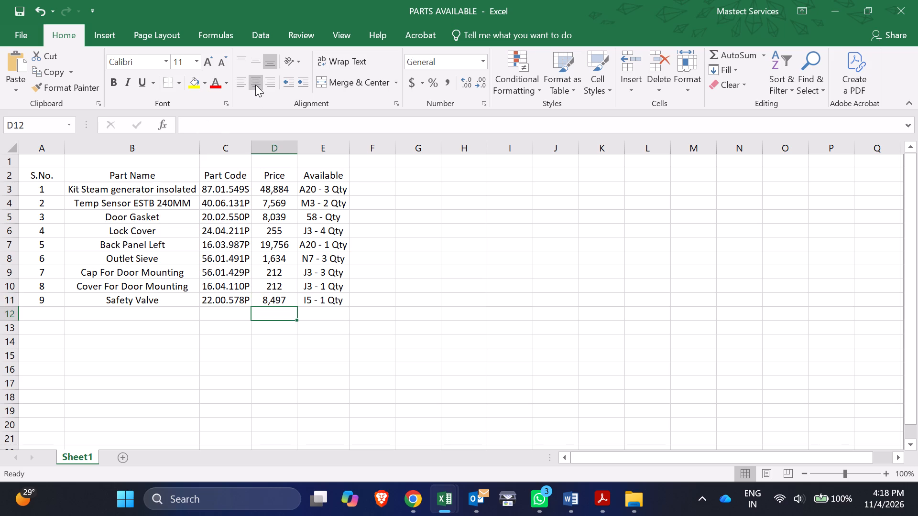
key("ctrl+s")
key("ctrl+s")
Enter 10 as the next serial number in cell A12 and save the workbook.
key("Left")
key("Left")
key("Left")
type("10")
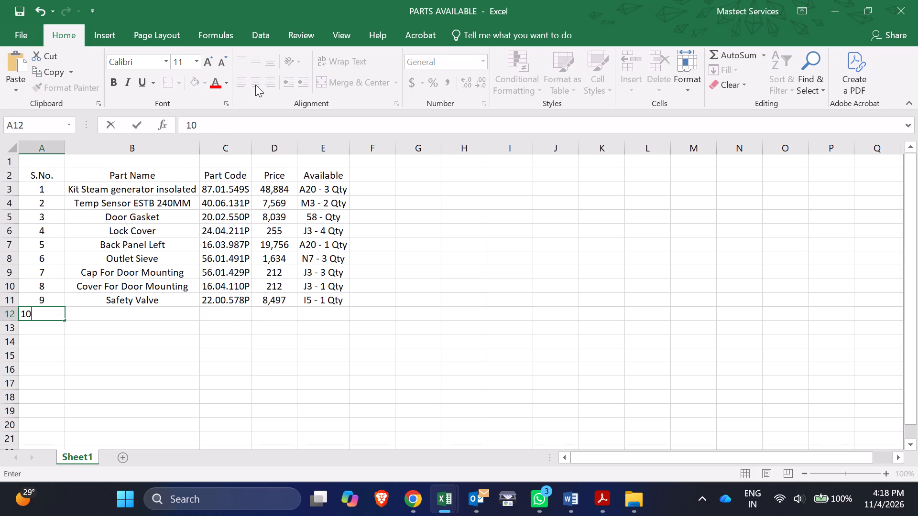
key("Return")
key("ctrl+s")
key("ctrl+s")
key("Up")
key("Right")
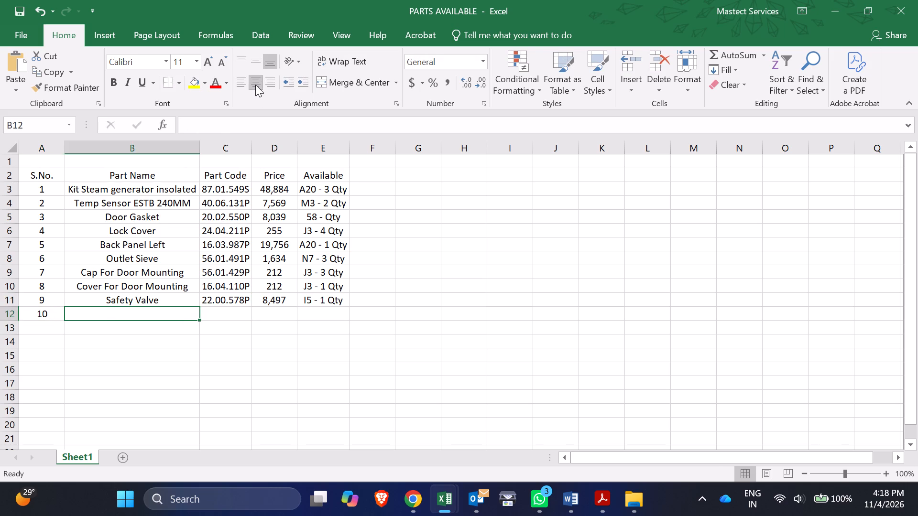
key("ctrl+s")
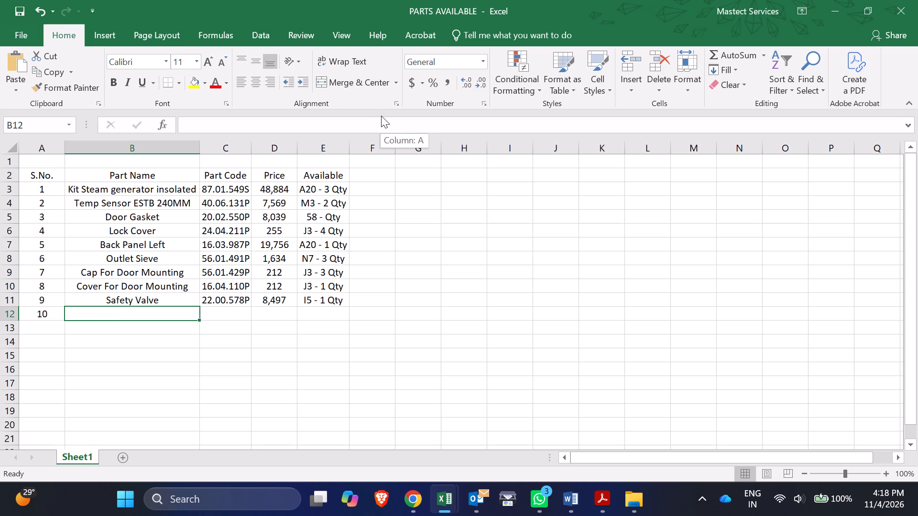
Enter Cap Service Door as the tenth part's name in cell B12 and save the workbook.
type("Cap")
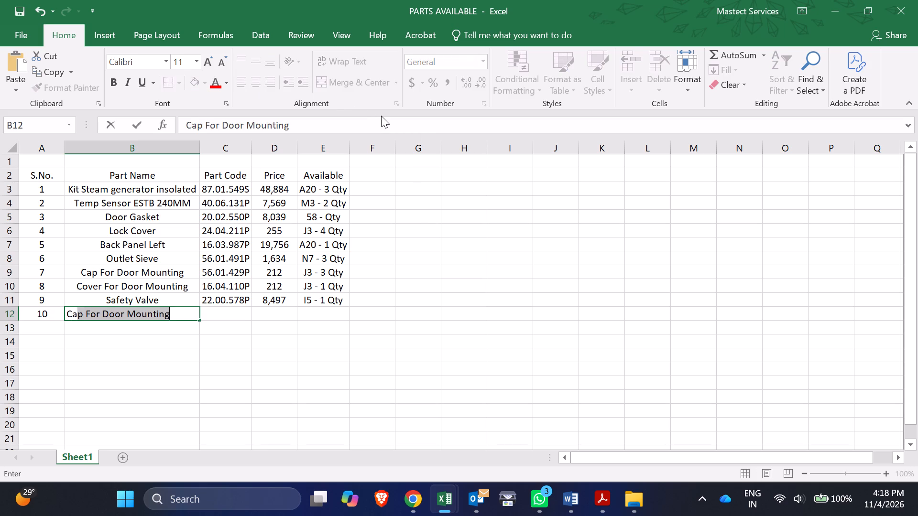
key("space")
type("Service")
key("space")
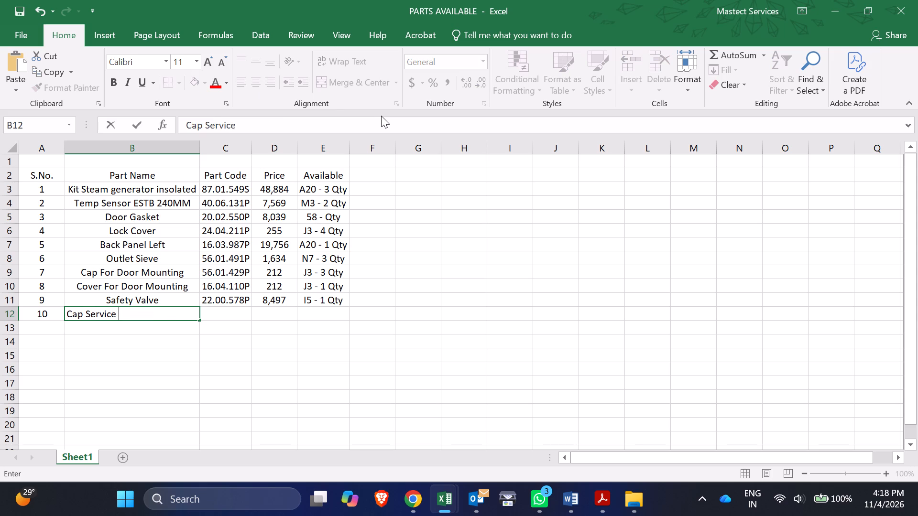
type("Door")
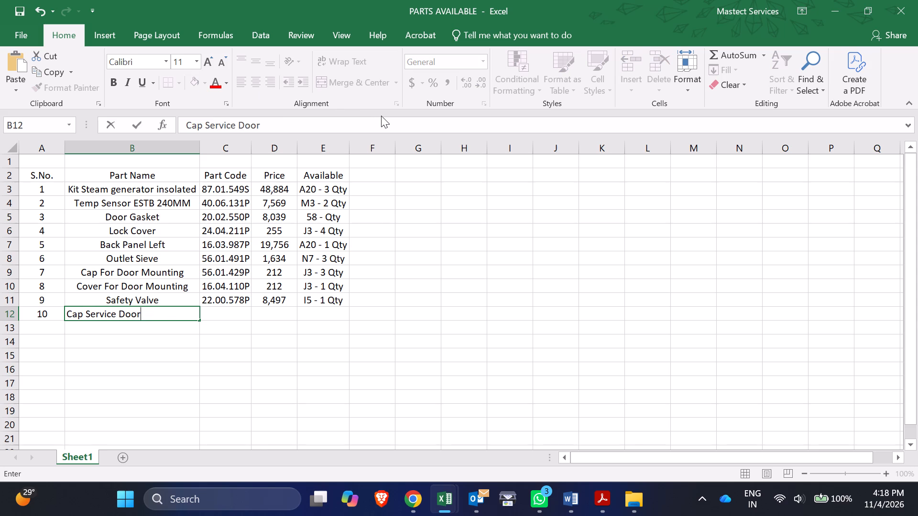
key("space")
key("BackSpace")
key("Return")
key("Up")
key("Right")
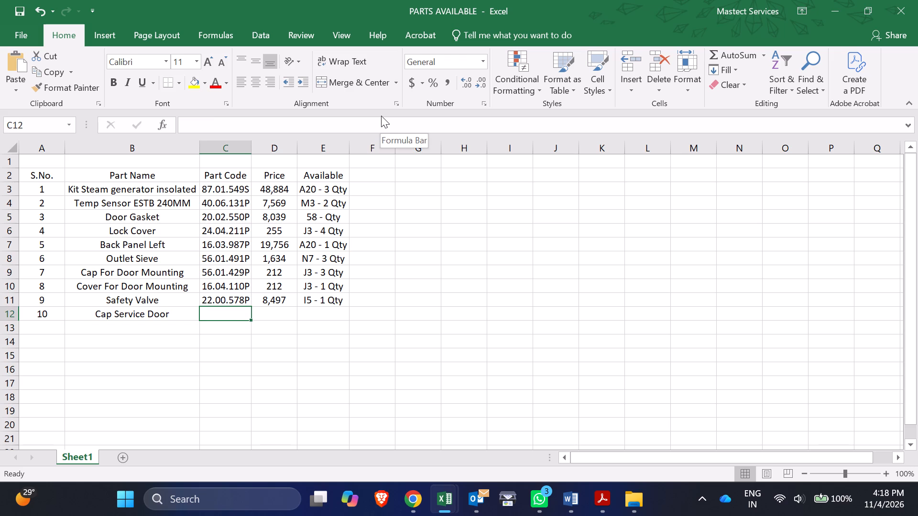
key("ctrl+s")
key("ctrl+s")
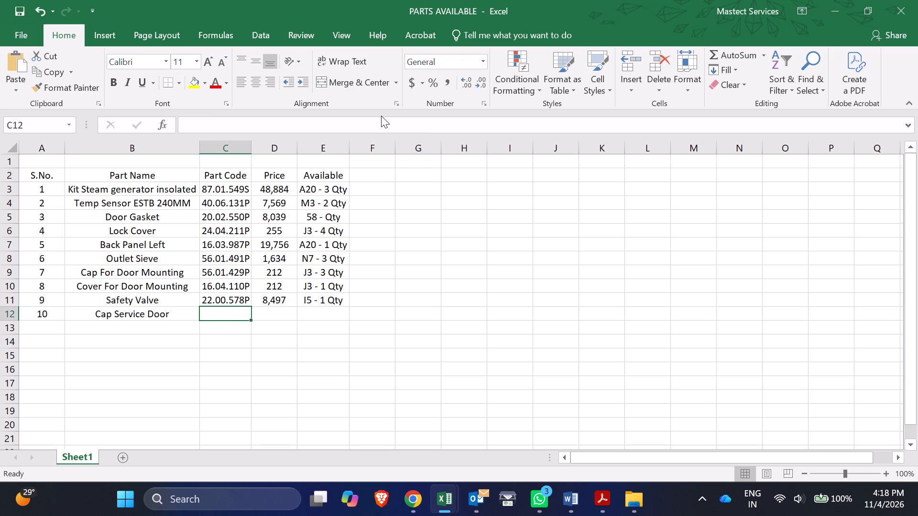
Enter 2039.0331P as the Cap Service Door's part code in cell C12 and save the workbook.
type("20")
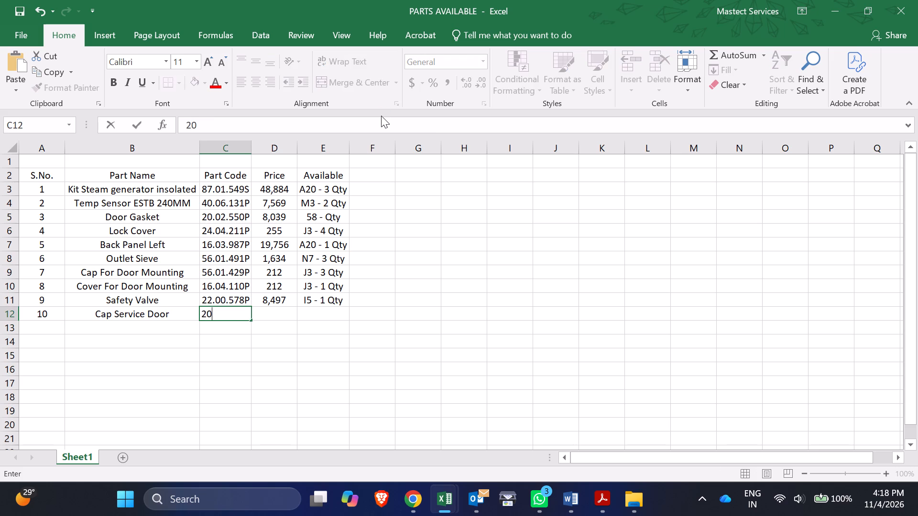
type("39.")
type("0331P")
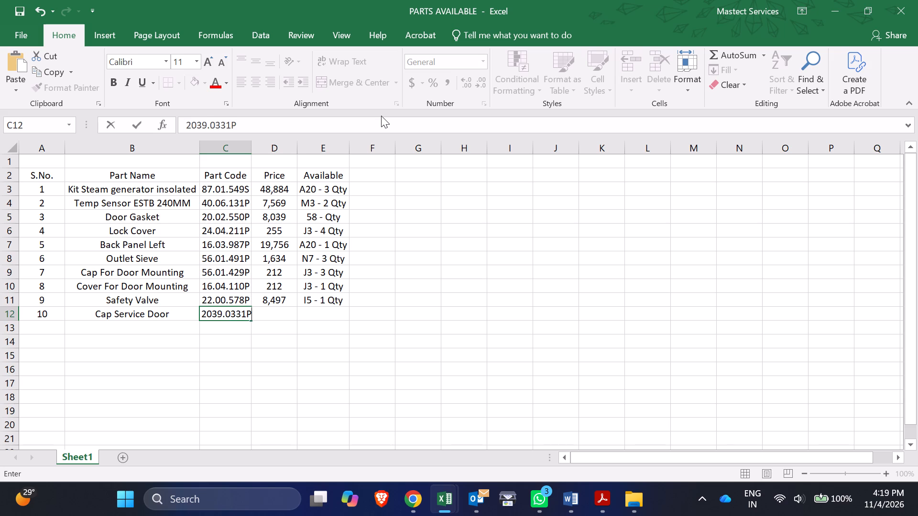
key("Return")
key("Up")
key("Right")
key("ctrl+s")
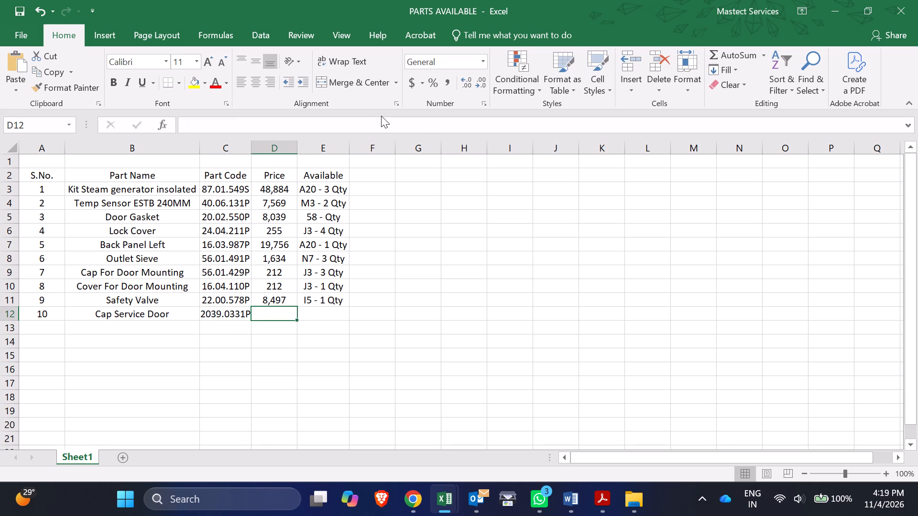
Auto-fit the Part Code column's width to its contents and save the workbook.
double_click(250, 147)
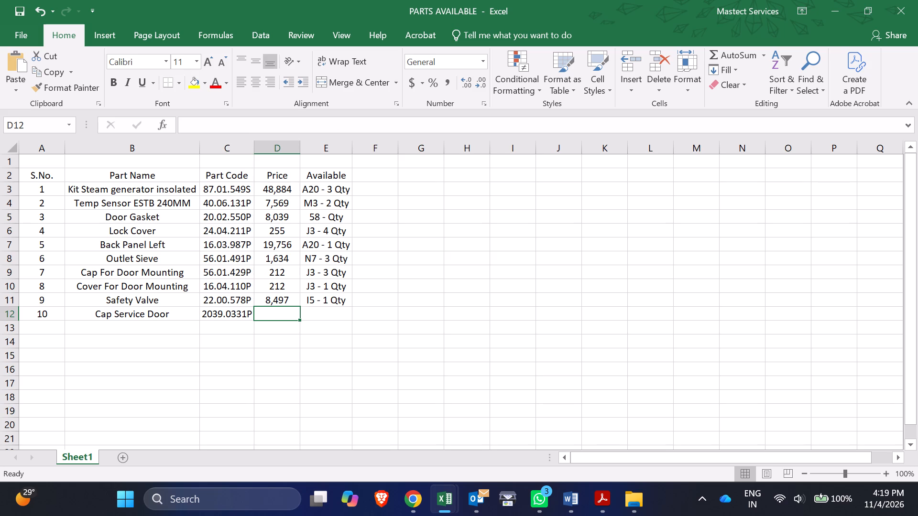
key("ctrl+s")
key("ctrl+s")
Enter 284 as the Cap Service Door's price in cell D12.
key("2")
type("84")
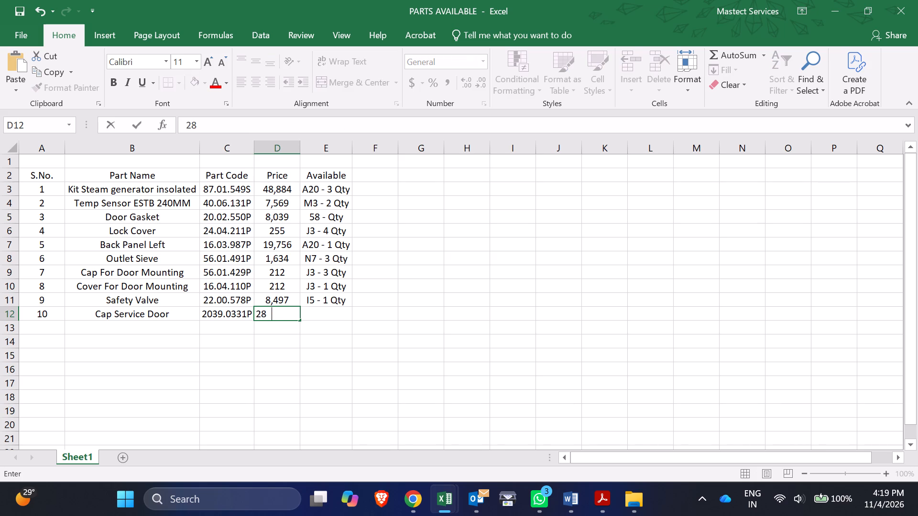
key("Return")
Enter L4 - 12 Qty as the Cap Service Door's availability in cell E12 and save the workbook.
key("Up")
key("Right")
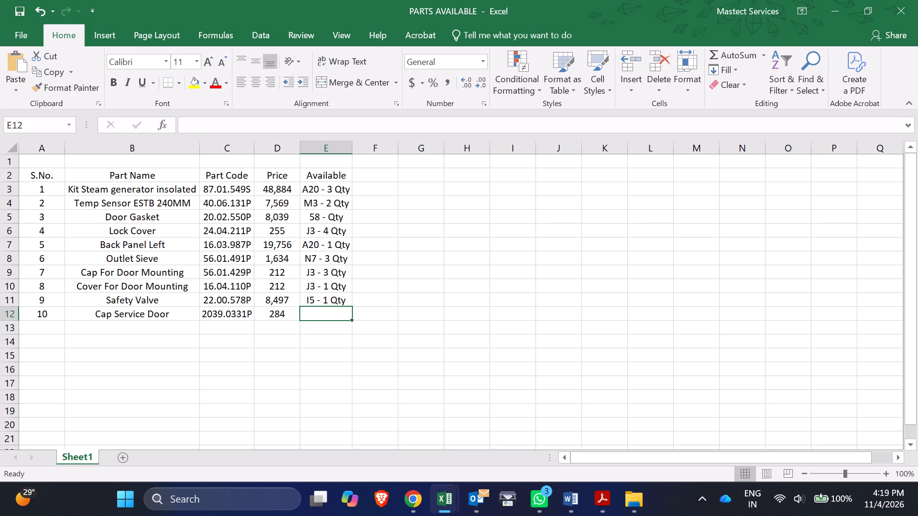
type("L4 -")
key("space")
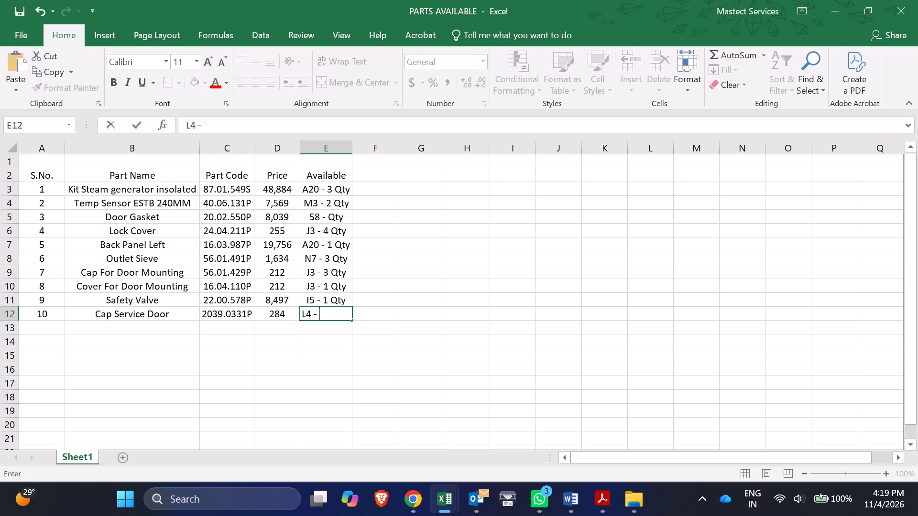
type("12 Qty")
key("Return")
key("ctrl+s")
key("ctrl+s")
Enter serial number 11 in cell A13 for the next part and save the workbook.
key("Left")
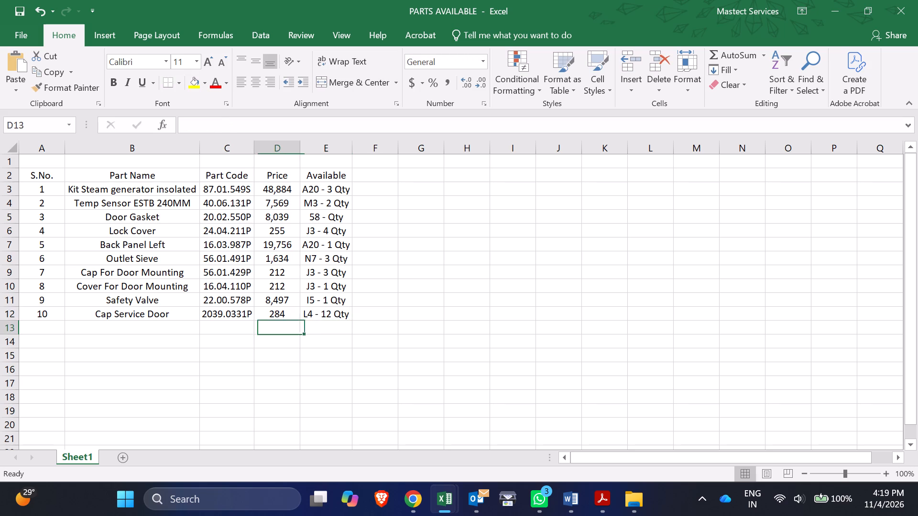
key("Left")
key("Left")
key("Left")
type("11")
key("Return")
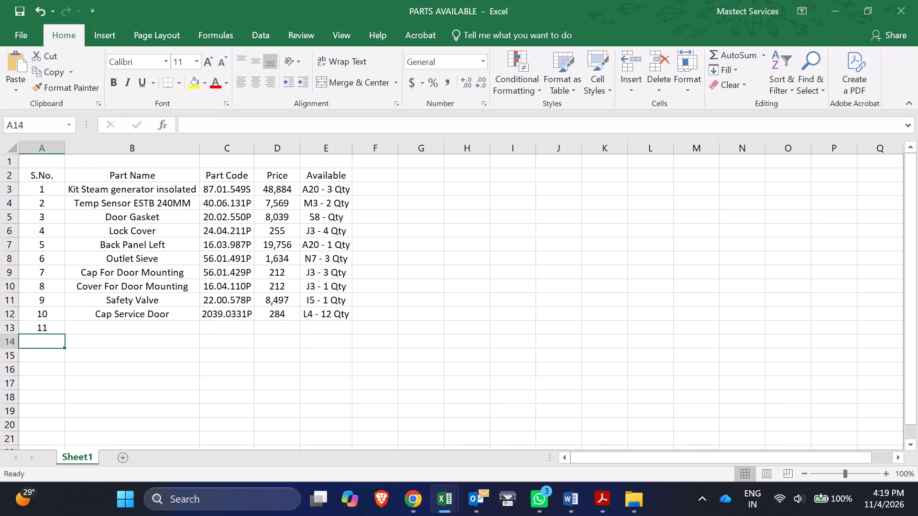
key("ctrl+s")
key("ctrl+s")
key("Up")
key("Right")
key("ctrl+s")
key("ctrl+s")
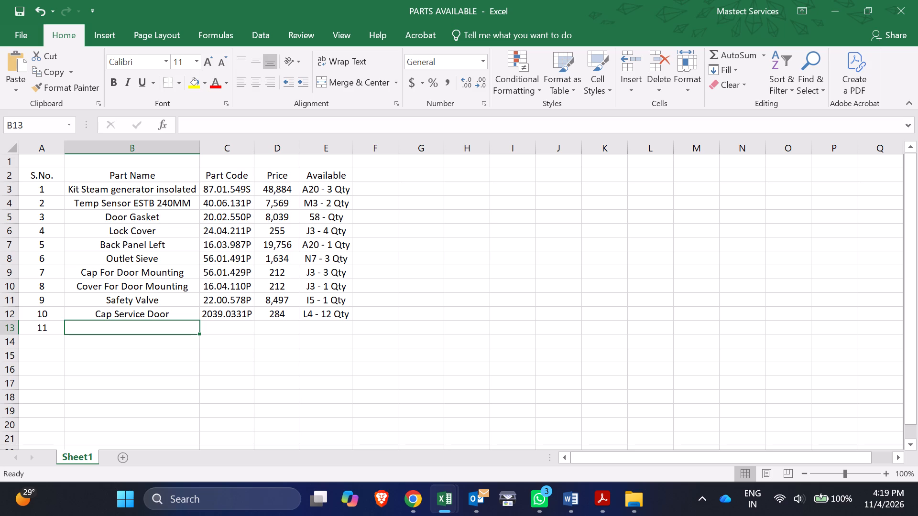
Enter Potentiometer Ct as the eleventh part's name in cell B13 and save the workbook.
key("shift+p")
type("oten")
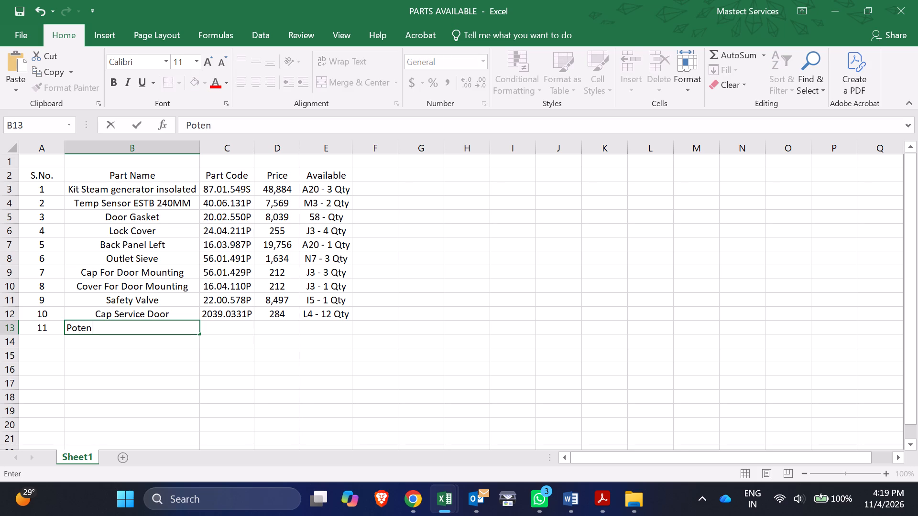
type("tio")
type("meter")
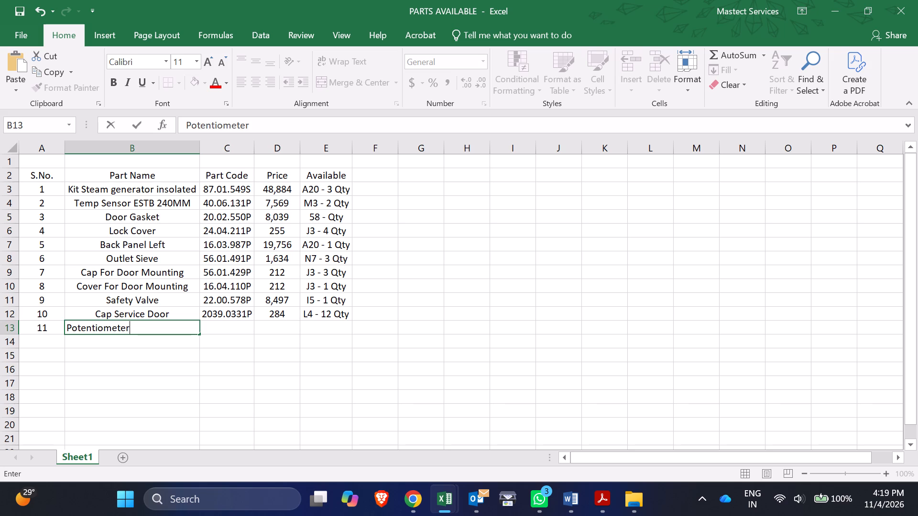
key("space")
type("Ct")
key("Return")
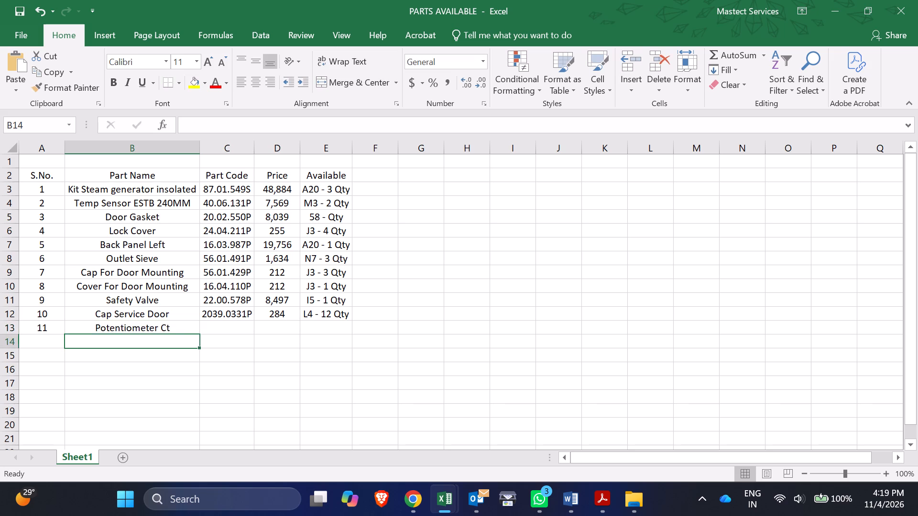
key("Up")
key("Right")
key("ctrl+s")
key("ctrl+s")
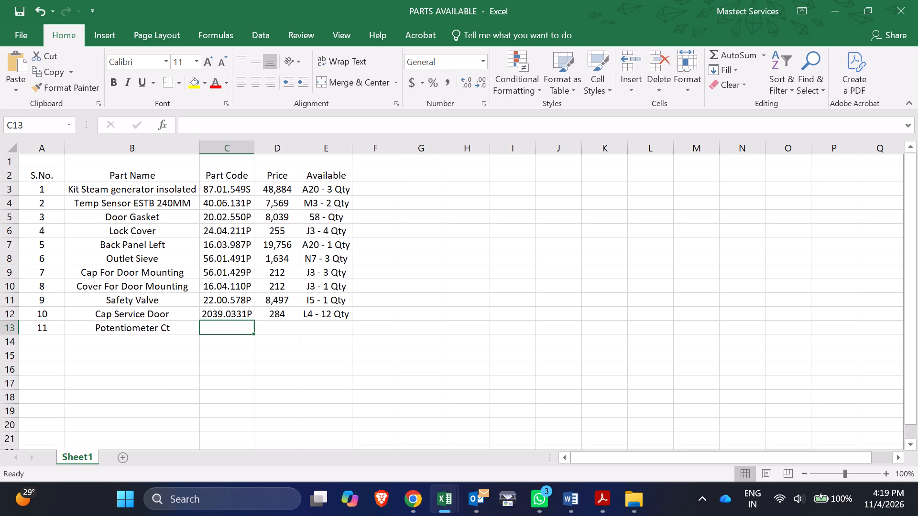
Enter 40.00.464P as the Potentiometer Ct's part code in cell C13 and save the workbook.
type("40.")
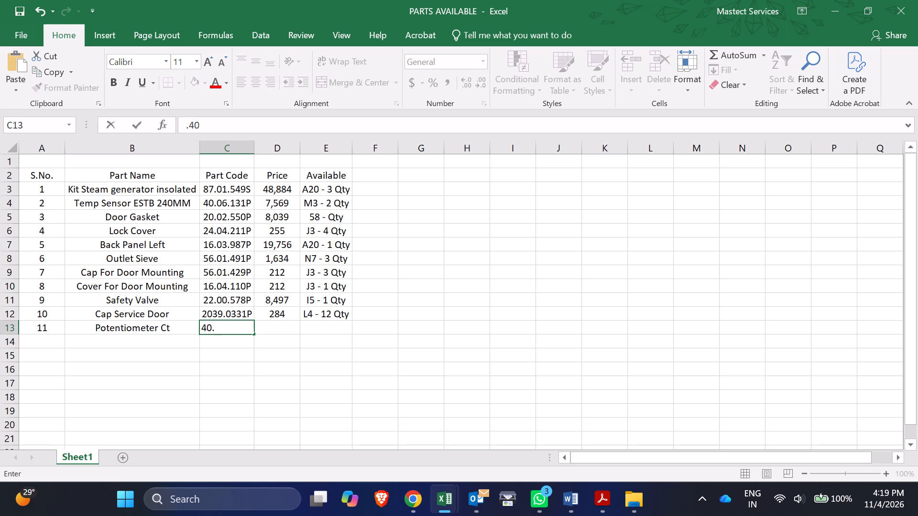
type("00.464P")
key("Return")
key("Up")
key("Right")
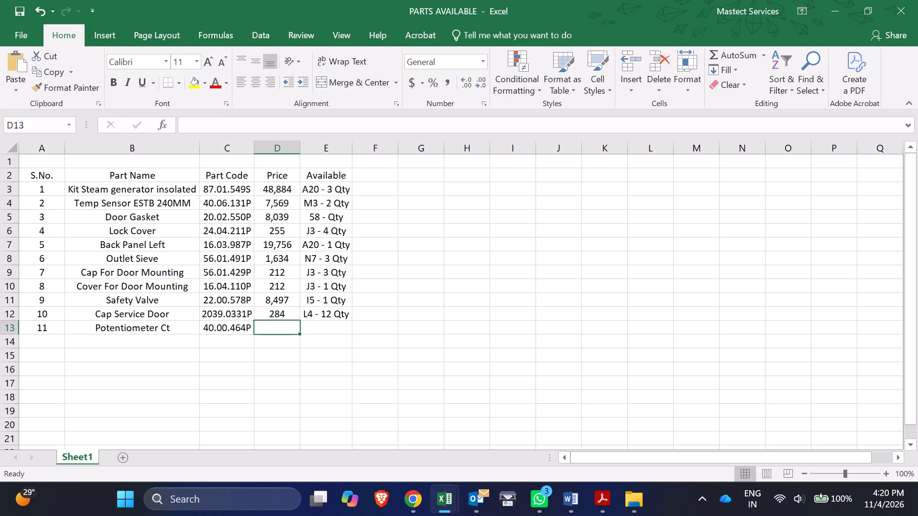
key("ctrl+s")
Enter 3,389 as the Potentiometer Ct's price in cell D13 and save the workbook.
type("3,3")
type("89")
key("Return")
key("Up")
key("ctrl+s")
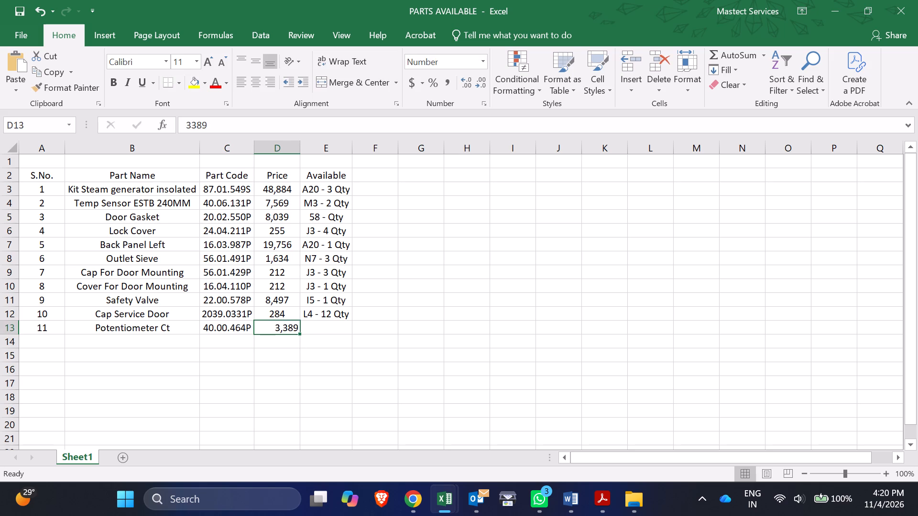
Enter I3 - 4 Qty as the Potentiometer Ct's availability in cell E13.
key("Right")
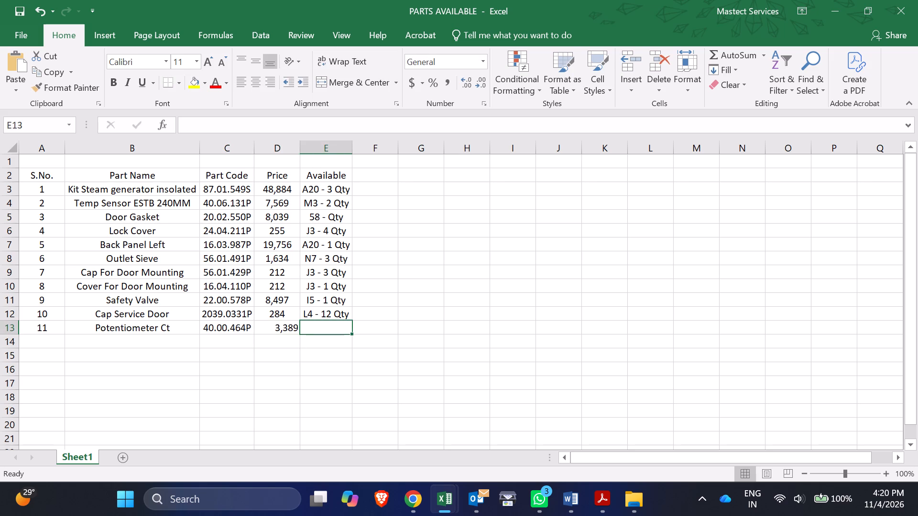
type("I3")
key("space")
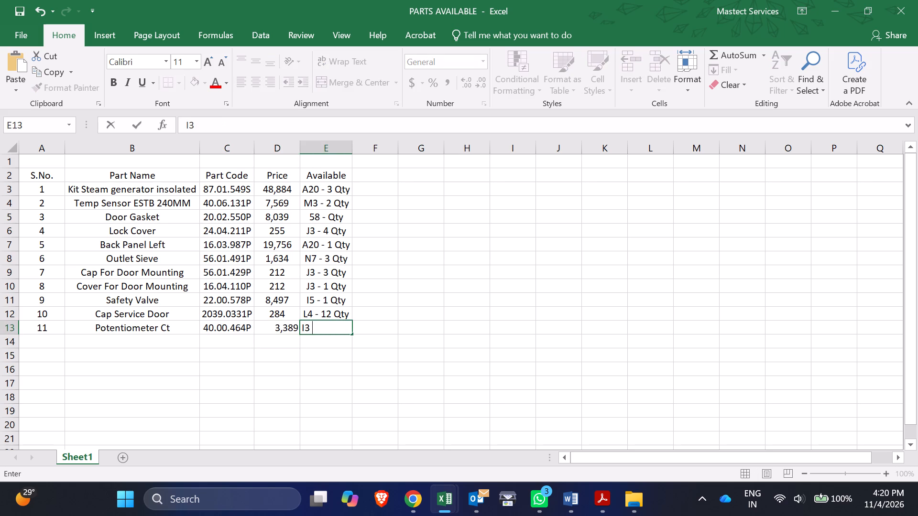
type("-")
key("space")
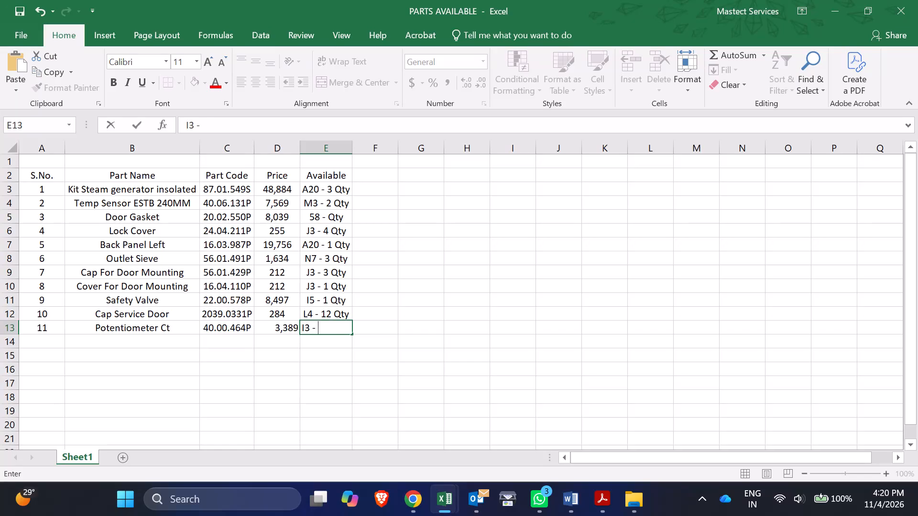
type("4 Qty")
key("Return")
Save the workbook and centre-align the Potentiometer Ct's price in cell D13.
key("Up")
key("Left")
key("ctrl+s")
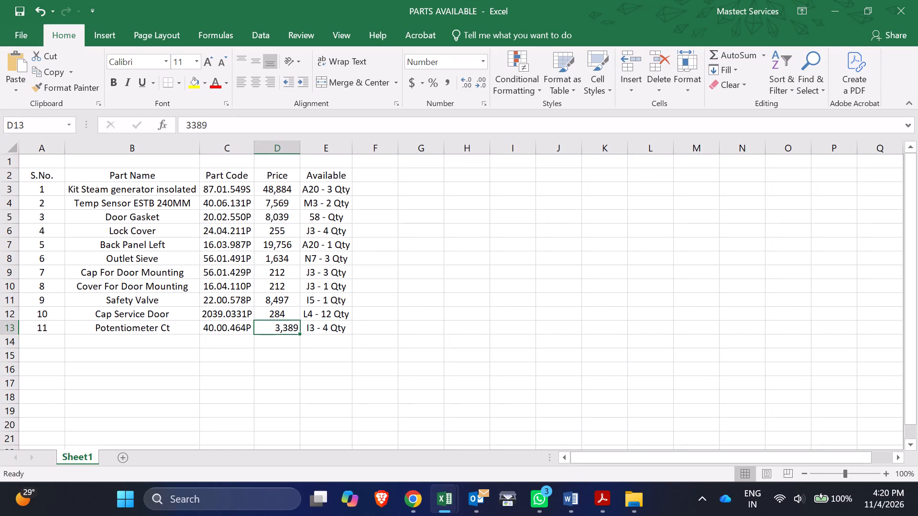
left_click(253, 86)
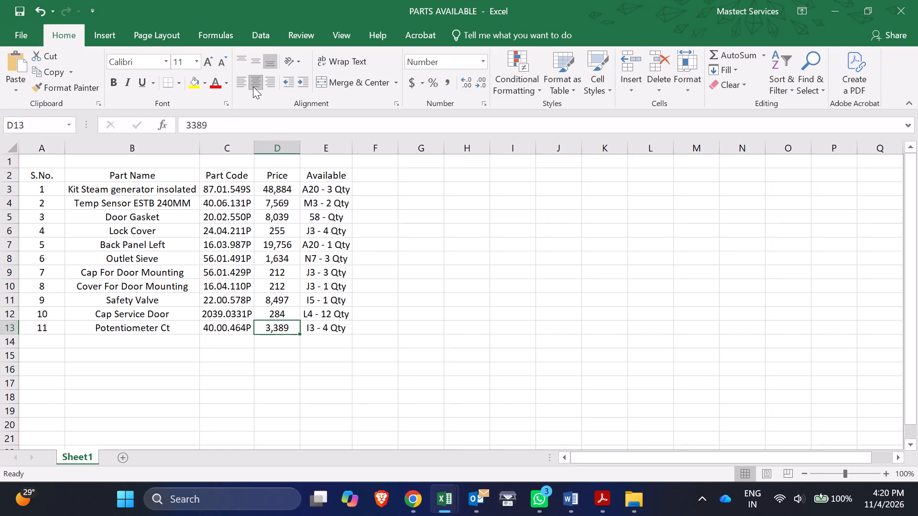
Enter serial number 12 in cell A14 for the next part and save the workbook.
key("Return")
key("Left")
key("Left")
key("Left")
key("Left")
key("Left")
type("12")
key("Return")
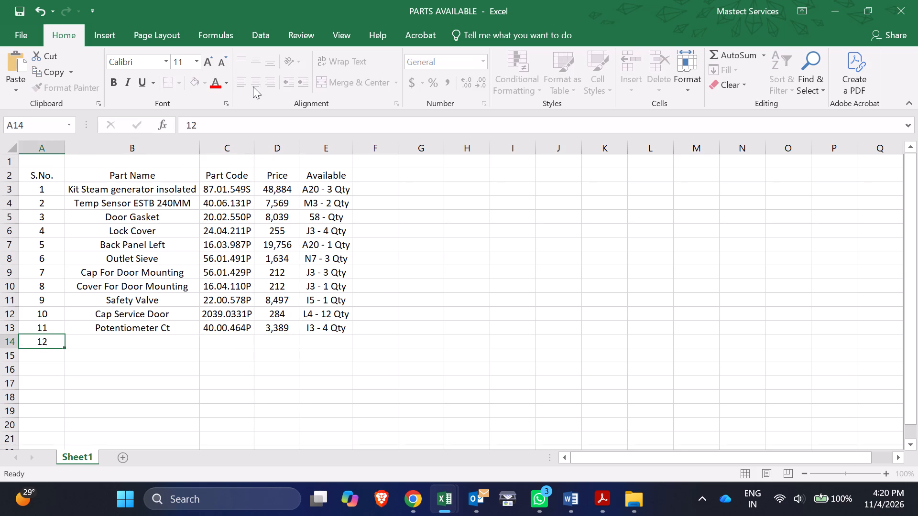
key("ctrl+s")
key("ctrl+s")
key("Up")
key("Right")
key("ctrl+s")
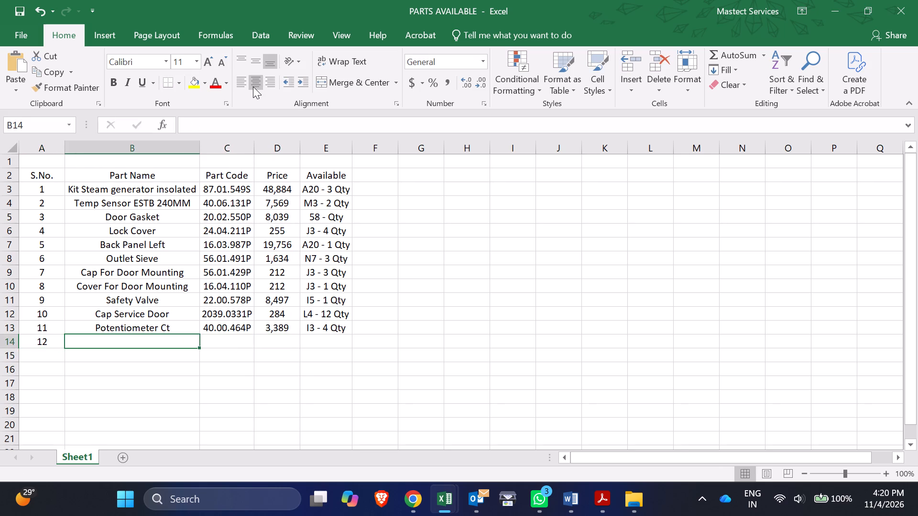
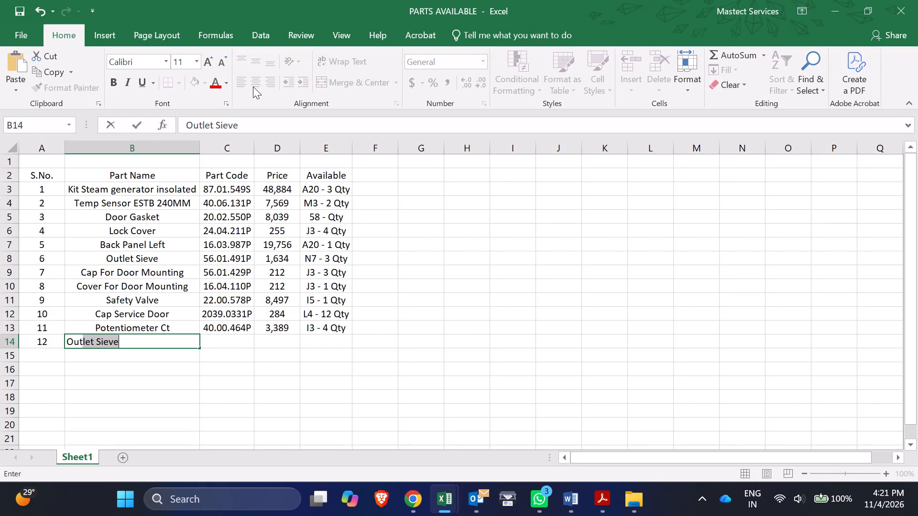
Enter Outlet Sieve 70 as the part name in cell B14 and save the workbook.
key("Return")
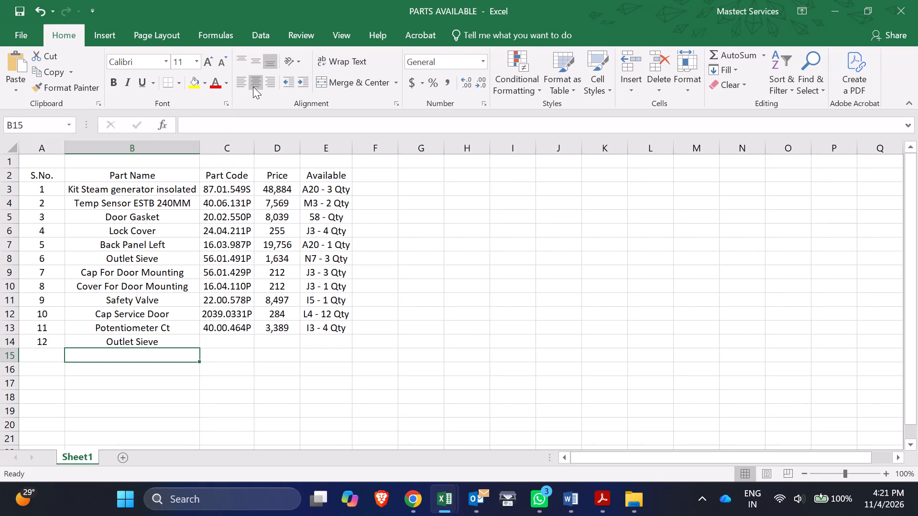
key("Up")
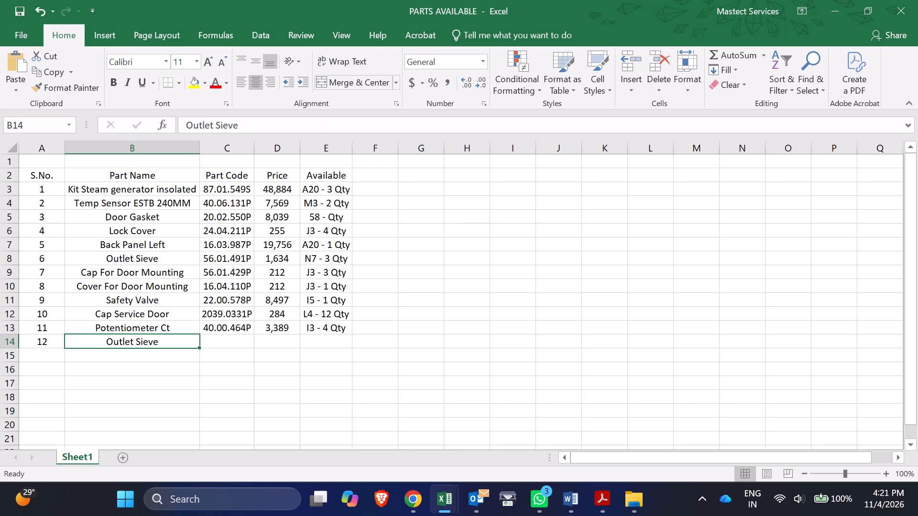
left_click(313, 128)
key("space")
type("70")
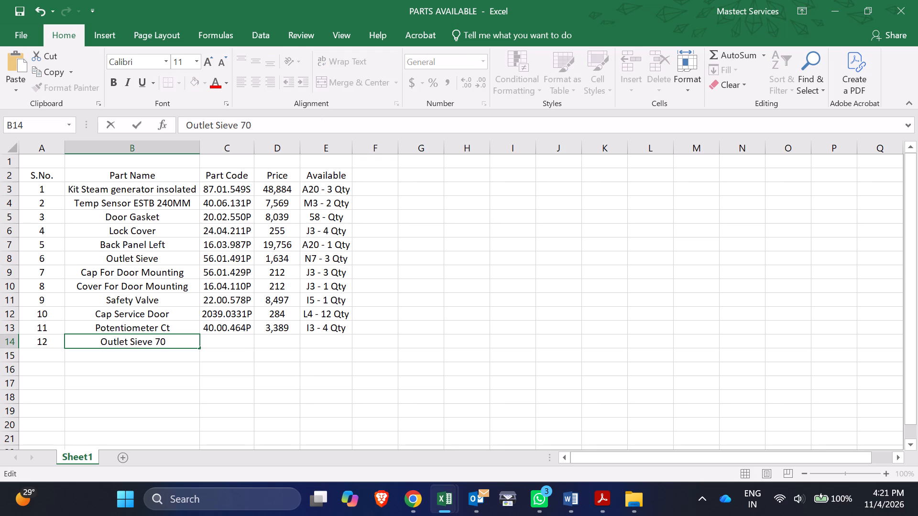
key("Return")
key("Up")
key("Right")
key("ctrl+s")
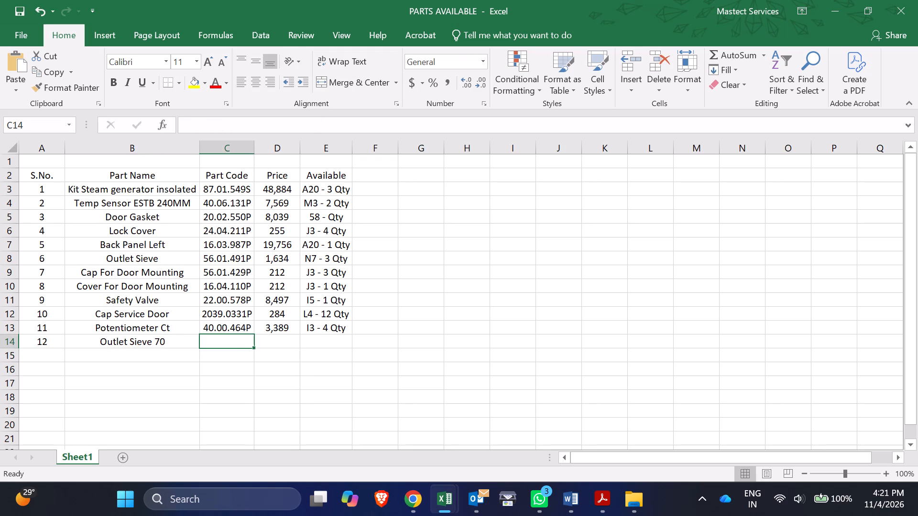
Enter 20.00.998P as the Outlet Sieve 70's part code in cell C14 and save the workbook.
type("20.00.")
type("998")
key("shift+p")
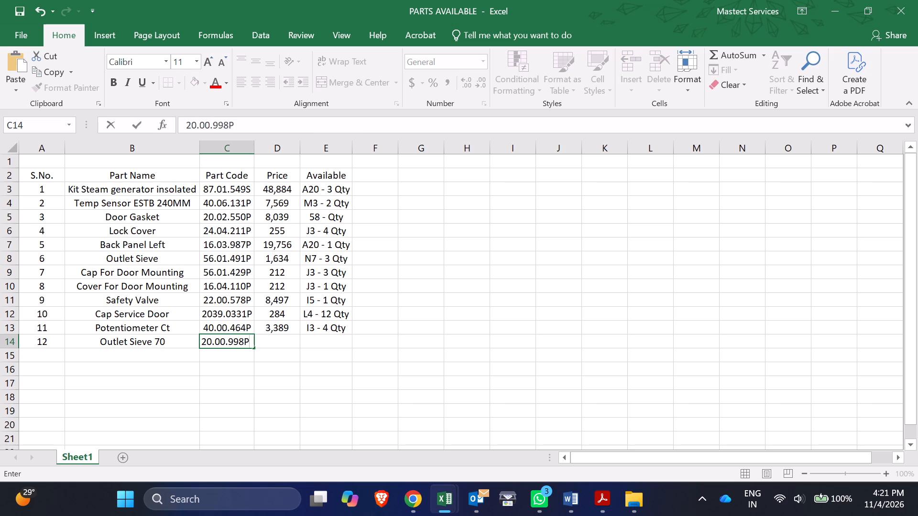
key("Return")
key("ctrl+s")
key("Up")
key("Right")
key("ctrl+s")
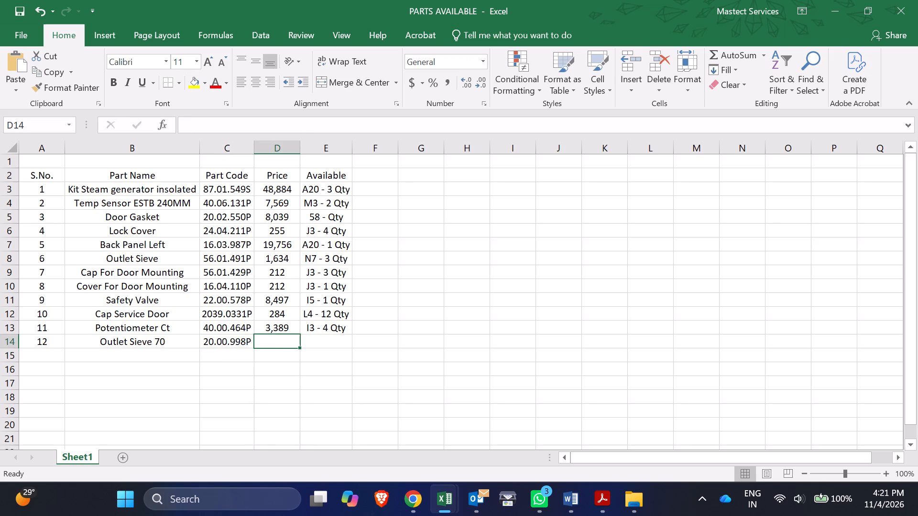
key("ctrl+s")
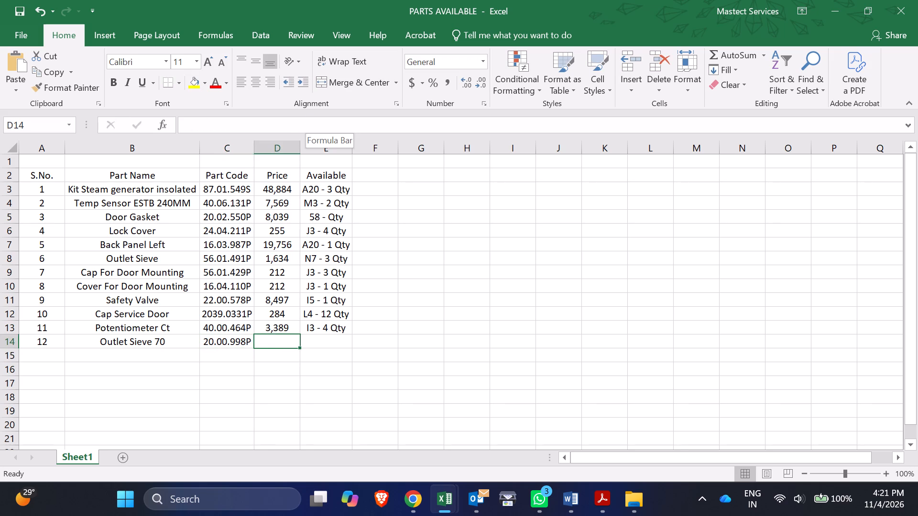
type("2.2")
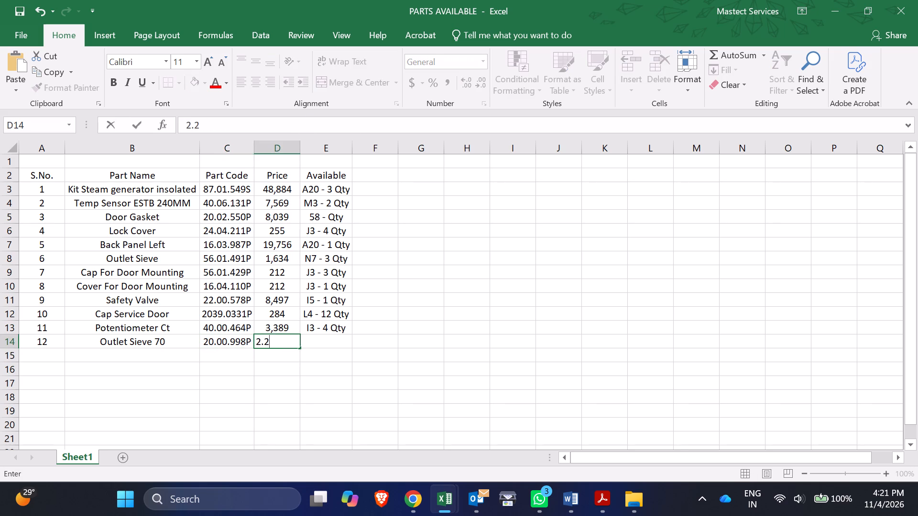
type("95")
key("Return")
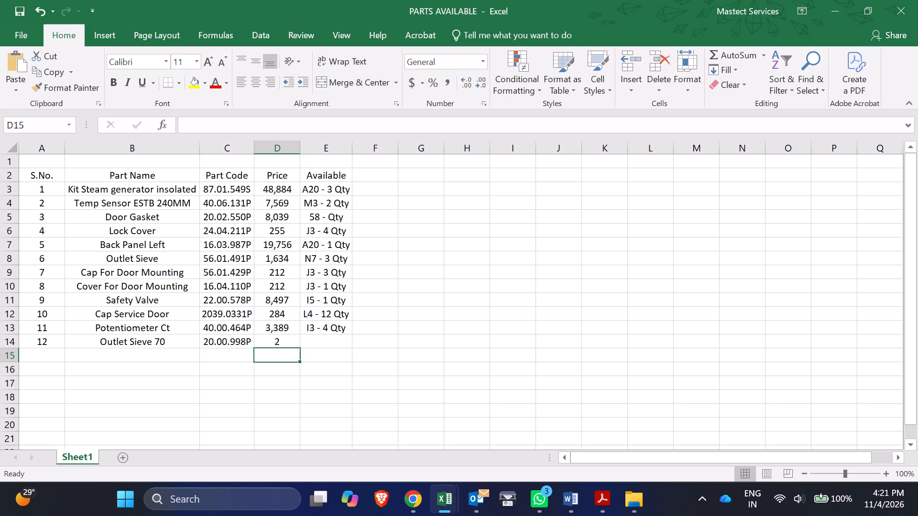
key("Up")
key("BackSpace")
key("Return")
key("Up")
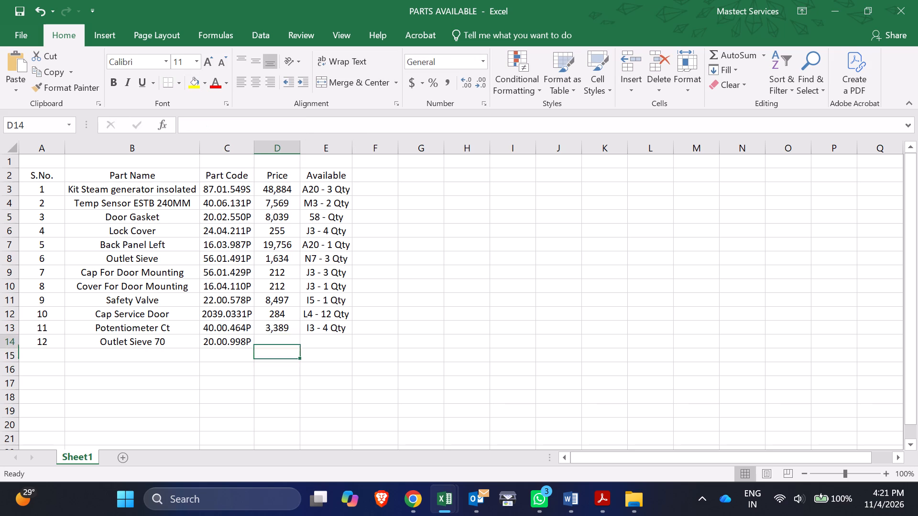
Enter 2,295 as the Outlet Sieve 70's price in cell D14 and save the workbook.
type("2,295")
key("Return")
key("ctrl+s")
key("Up")
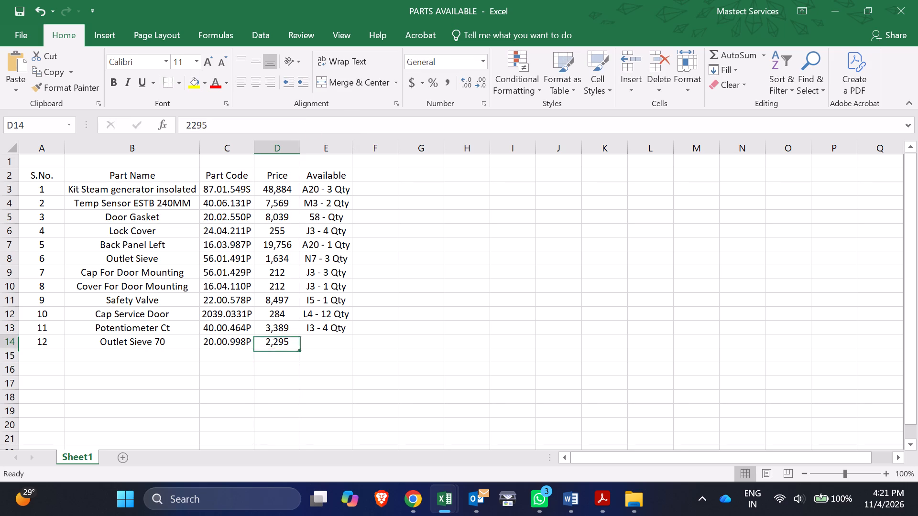
key("Right")
key("ctrl+s")
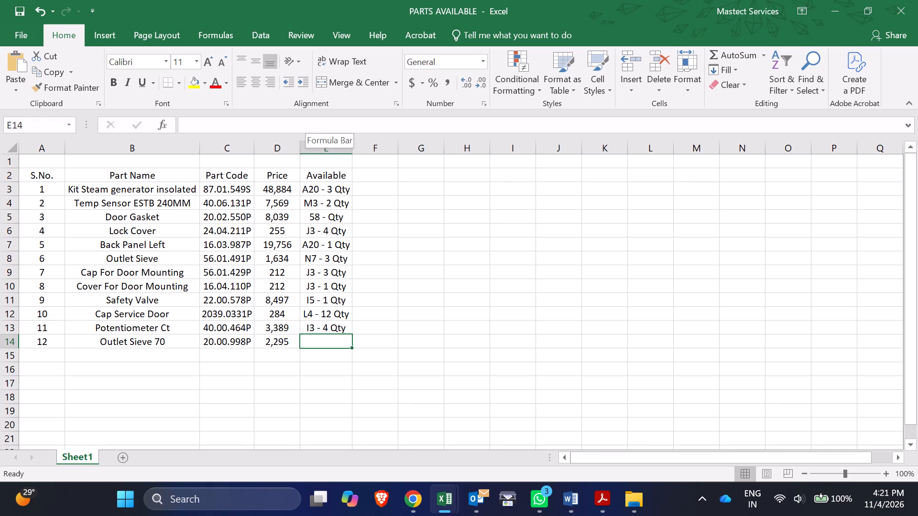
Enter N7 - 2 Qty as the Outlet Sieve 70's availability in cell E14 and save the workbook.
type("N7 -")
key("space")
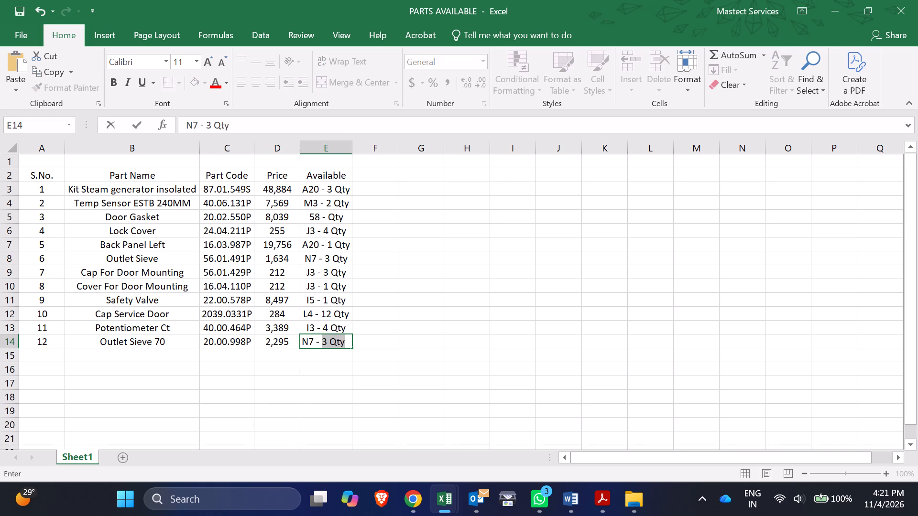
type("2")
key("space")
type("Qty")
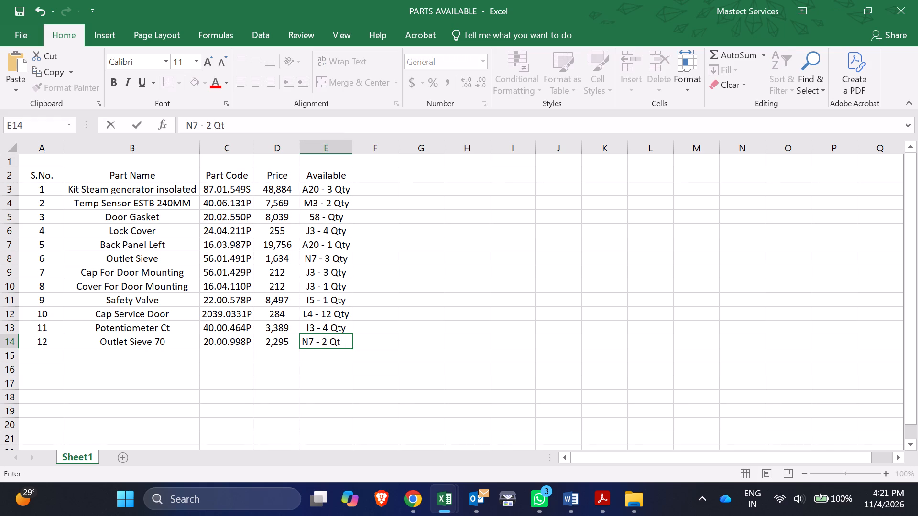
key("Return")
key("ctrl+s")
Enter serial number 13 in cell A15 for the next part and save the workbook.
key("Left")
key("Left")
key("Left")
key("Left")
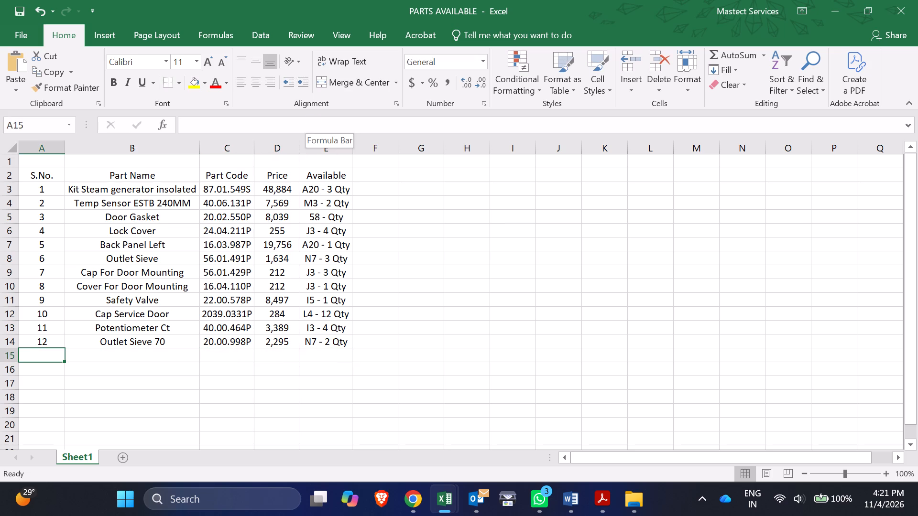
type("13")
key("Return")
key("ctrl+s")
key("Up")
key("Right")
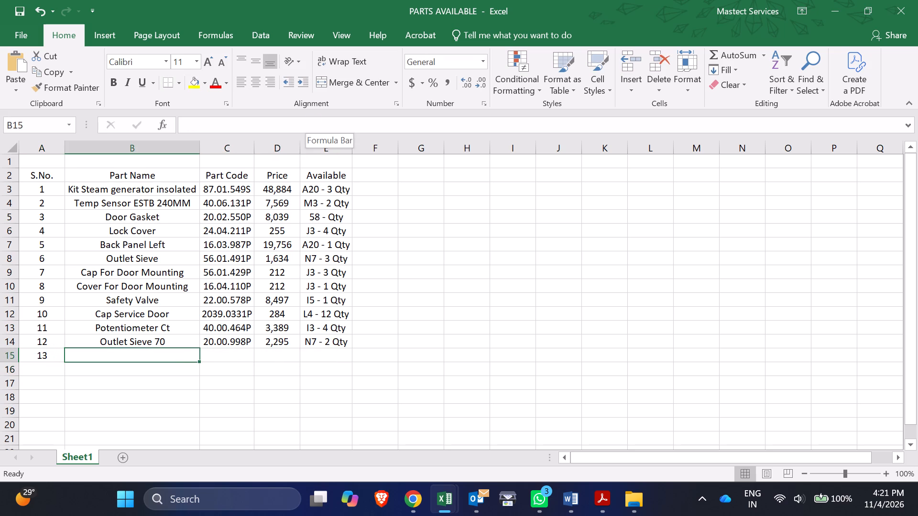
key("ctrl+s")
Enter Hex Self Tapping Screw B4 2X32 1 as the part name in cell B15.
type("Hex")
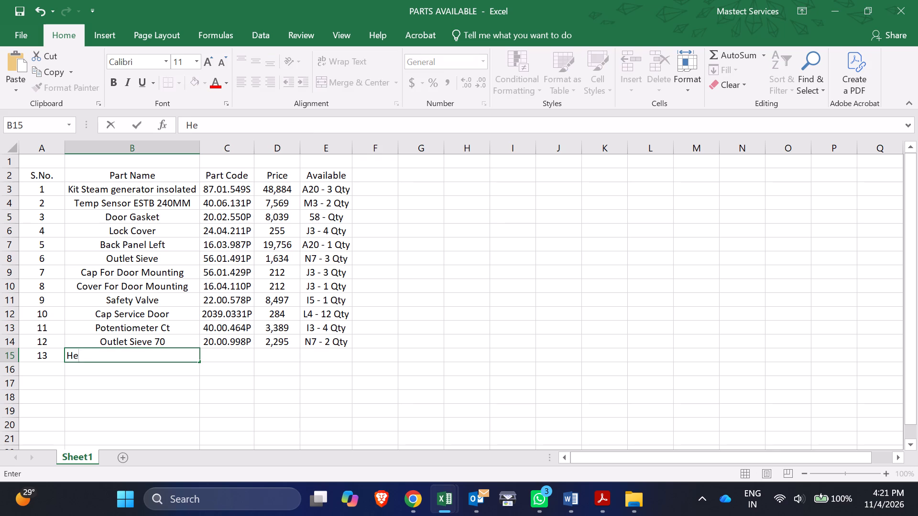
key("space")
type("Se")
type("lf")
key("space")
type("Tapping")
key("space")
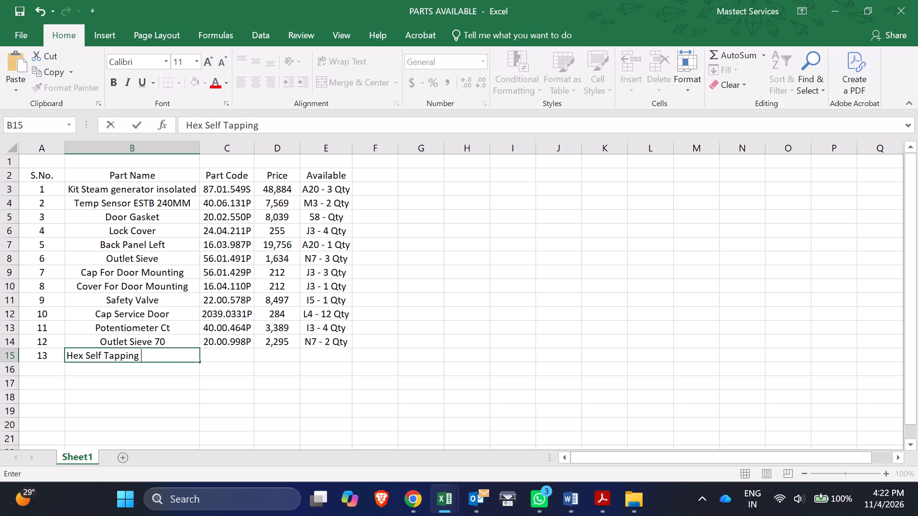
type("Sc")
type("rew")
key("space")
type("B4")
key("space")
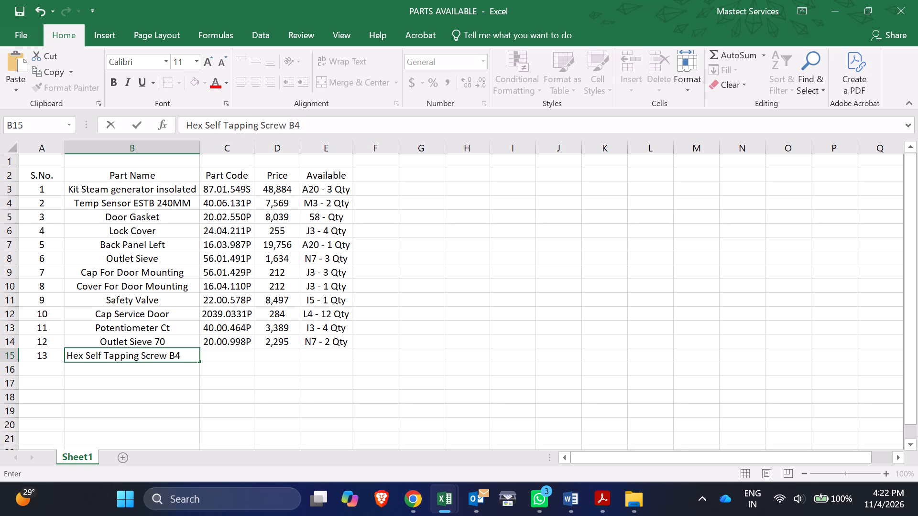
type("2")
key("shift+x")
type("32")
key("space")
key("1")
key("Return")
key("Up")
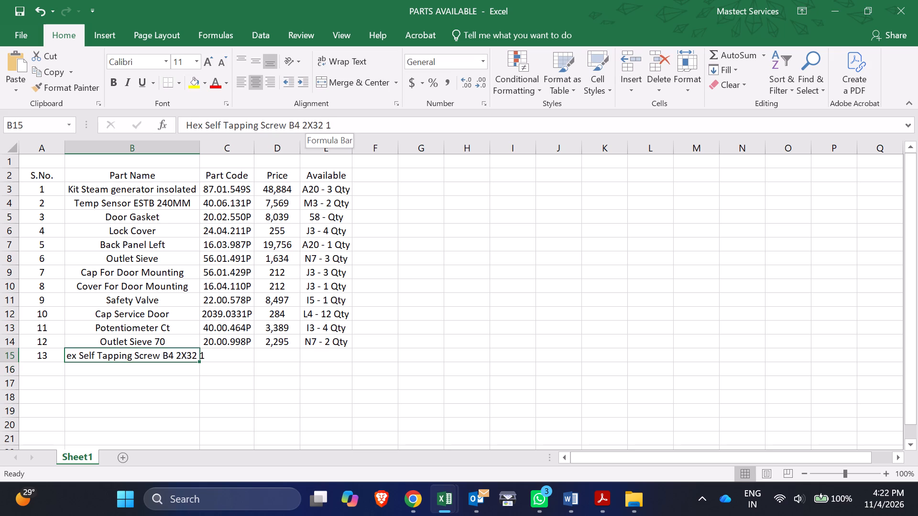
Auto-fit the Part Name column to its longest entry and save the workbook.
double_click(199, 151)
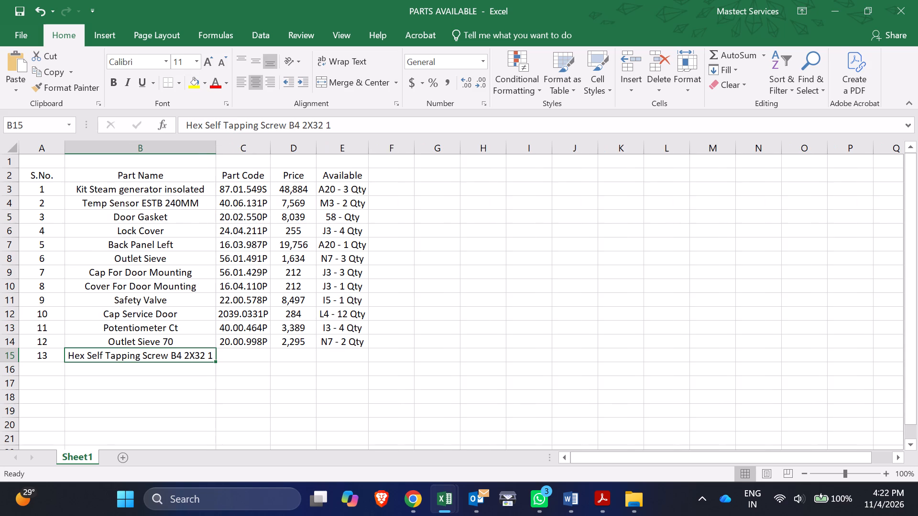
key("Right")
key("ctrl+s")
key("ctrl+s")
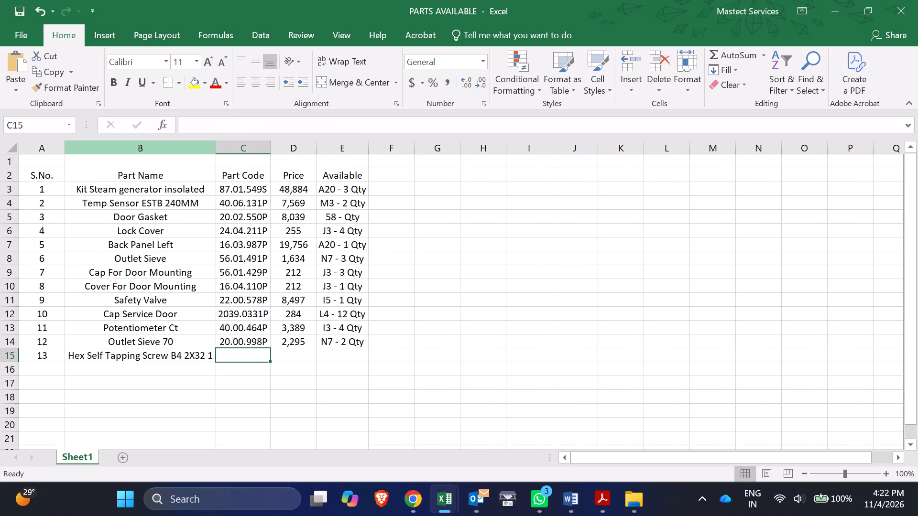
Switch to the New Price list 2026 PDF in Acrobat, search for hex self tapping, and examine the B4,2x32 screw's entry.
key("alt+Tab")
key("alt+Tab")
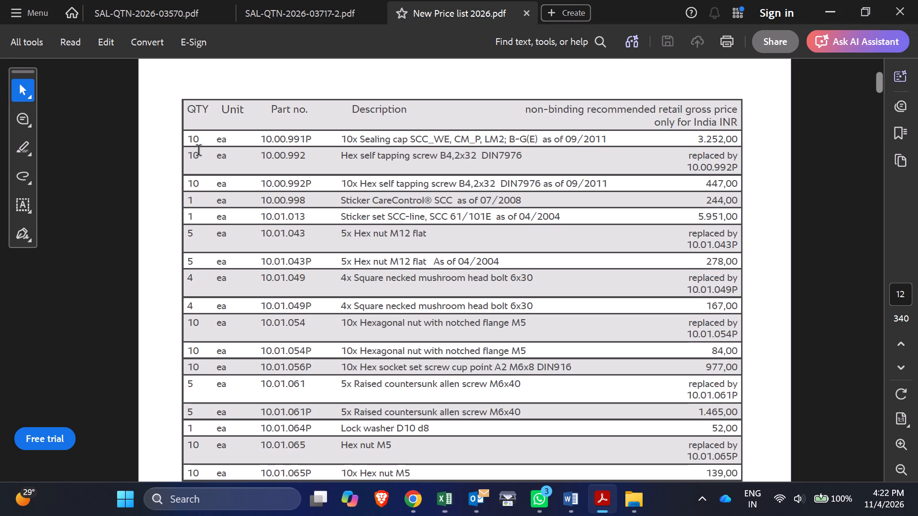
scroll(712, 121, "up", 2)
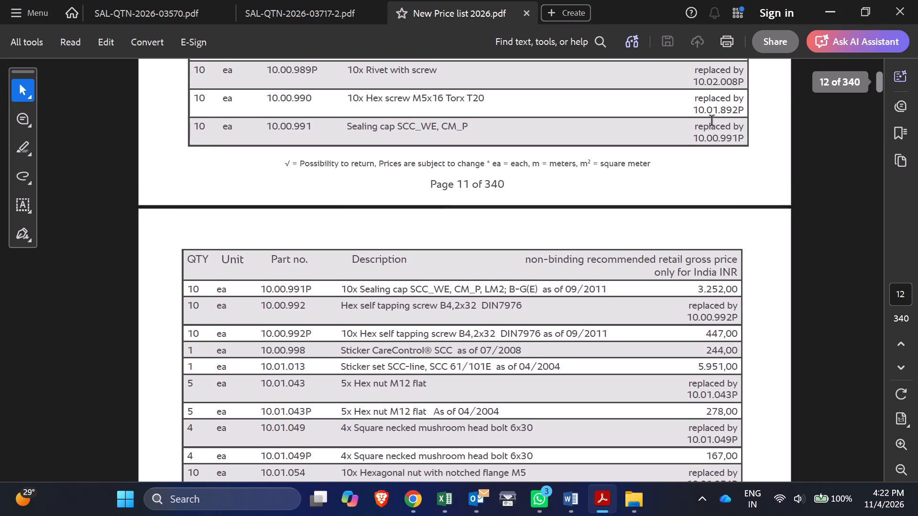
key("ctrl+f")
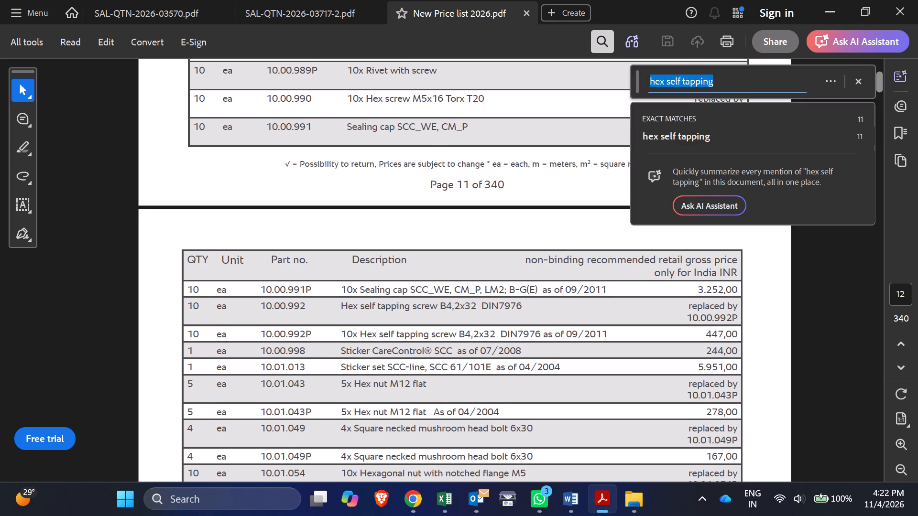
left_click(729, 140)
key("Return")
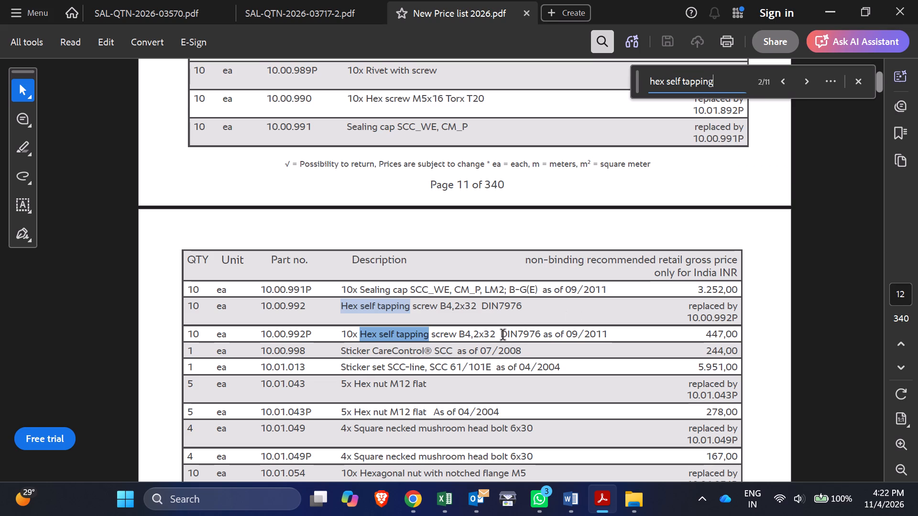
left_click_drag(503, 335, 514, 335)
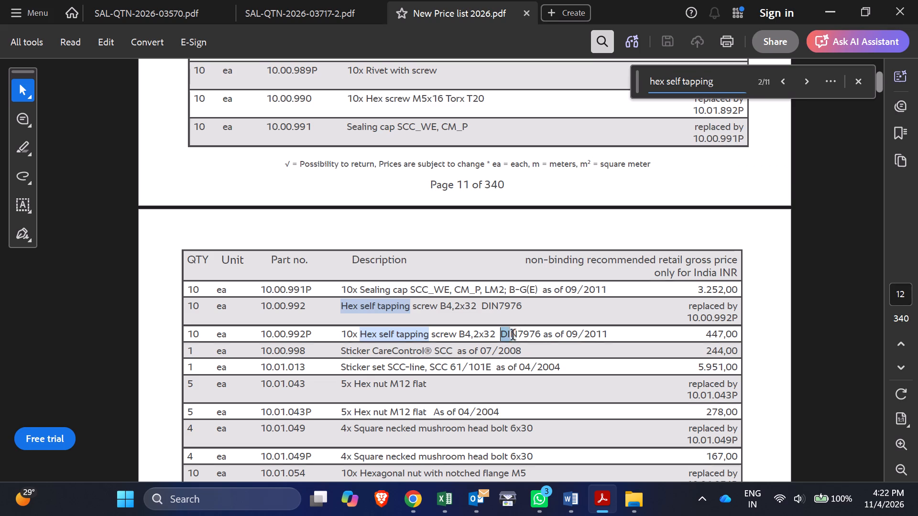
left_click_drag(514, 335, 538, 335)
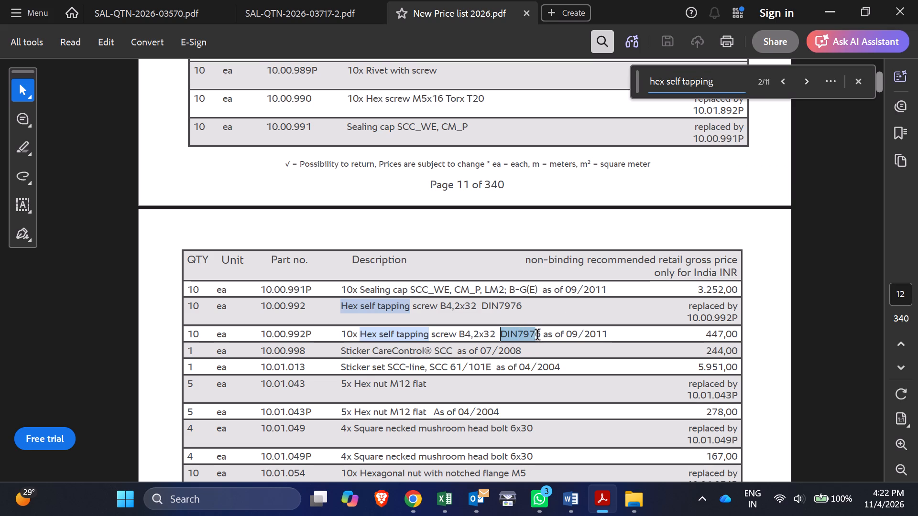
left_click_drag(538, 335, 538, 335)
left_click(519, 336)
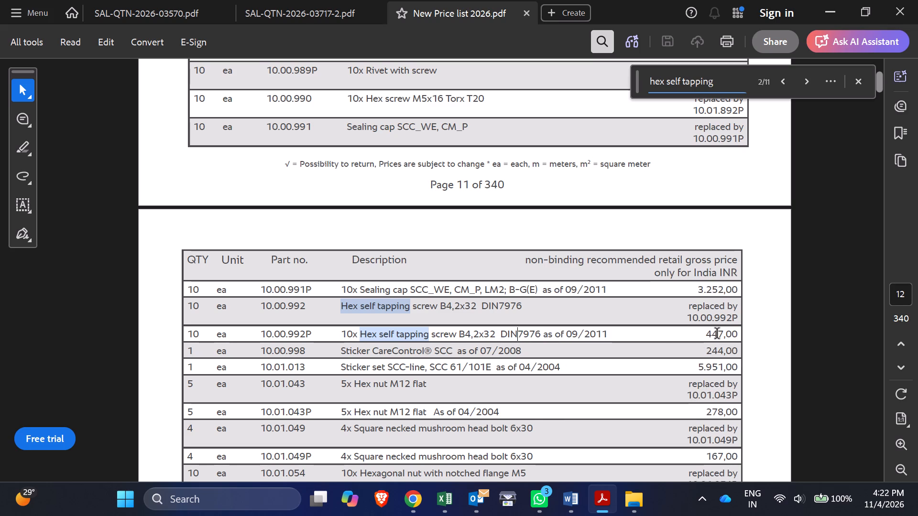
Switch back to the PARTS AVAILABLE workbook in Excel, enter part code 10.00.992P in cell C15, and save the workbook.
key("alt+Tab")
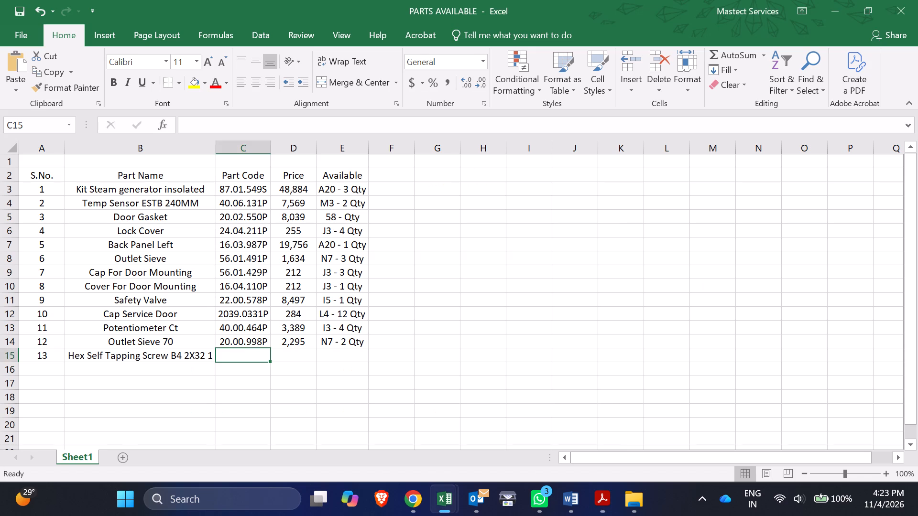
type("10")
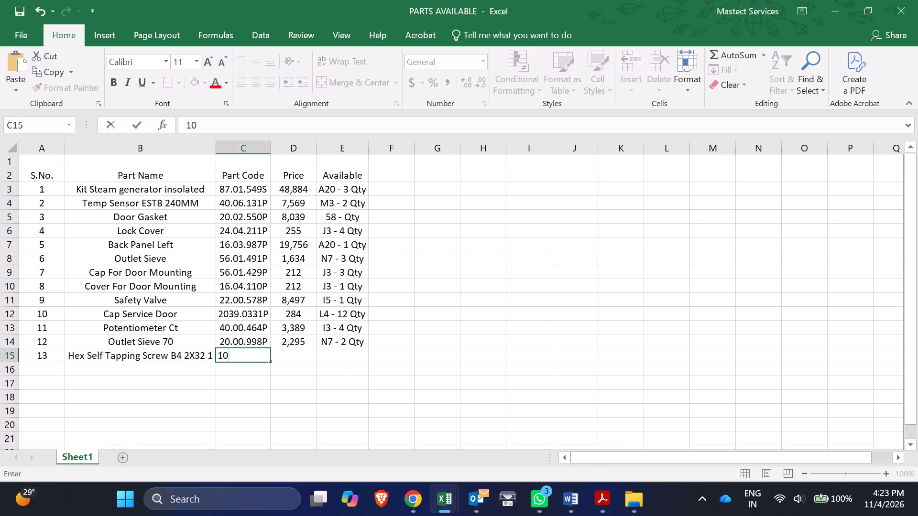
type(".00.")
type("992P")
key("Return")
key("alt+Tab")
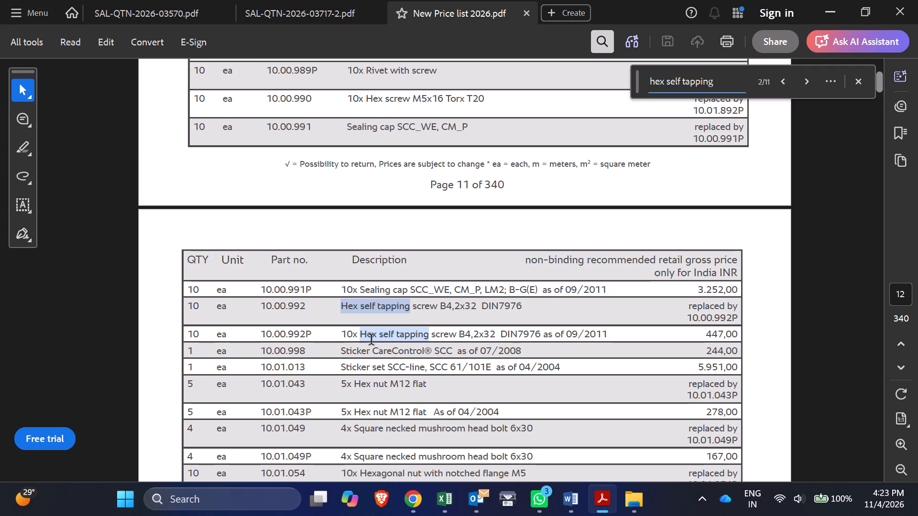
key("alt+Tab")
key("Up")
key("Right")
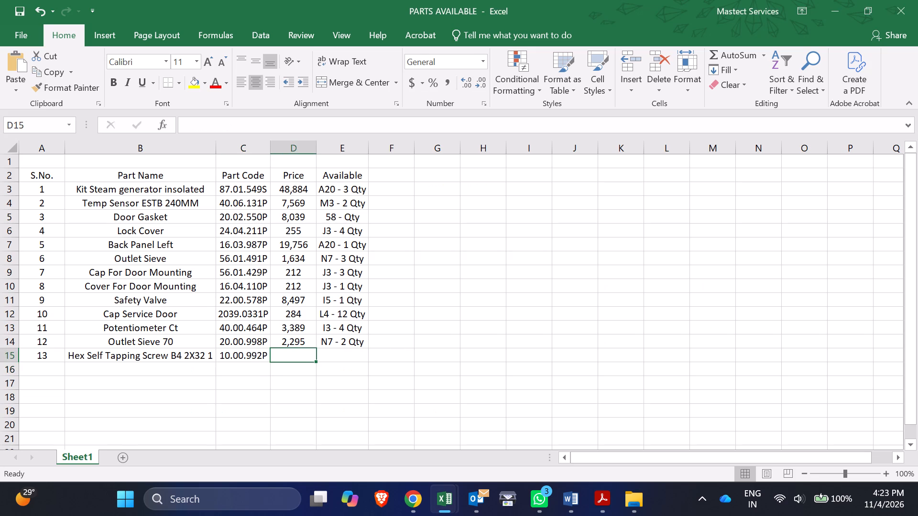
key("ctrl+s")
key("ctrl+s")
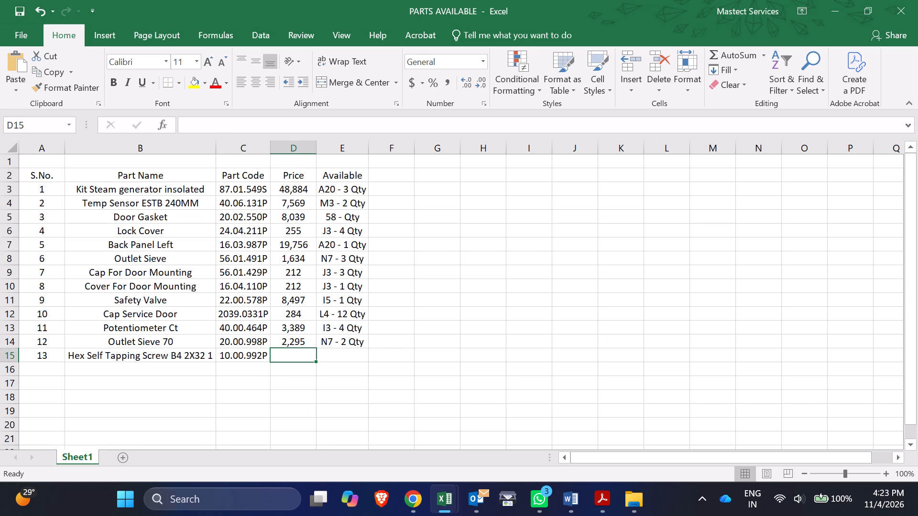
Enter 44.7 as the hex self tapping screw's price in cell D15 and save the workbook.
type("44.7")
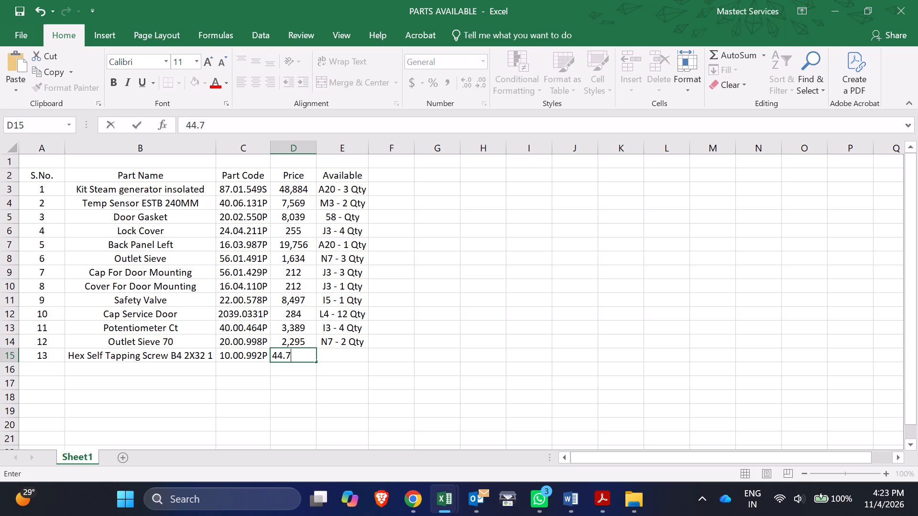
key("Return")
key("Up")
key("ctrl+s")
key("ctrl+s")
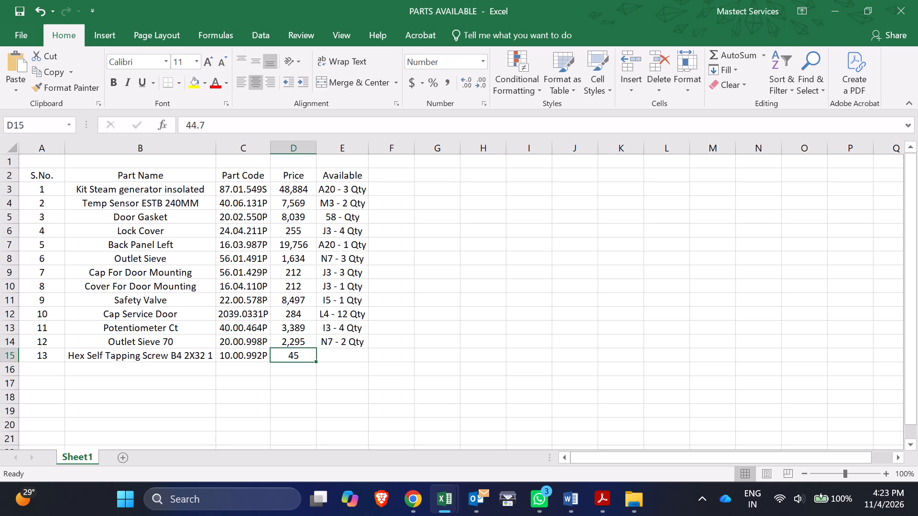
Format the price in cell D15 to show one decimal place and save the workbook.
left_click(467, 78)
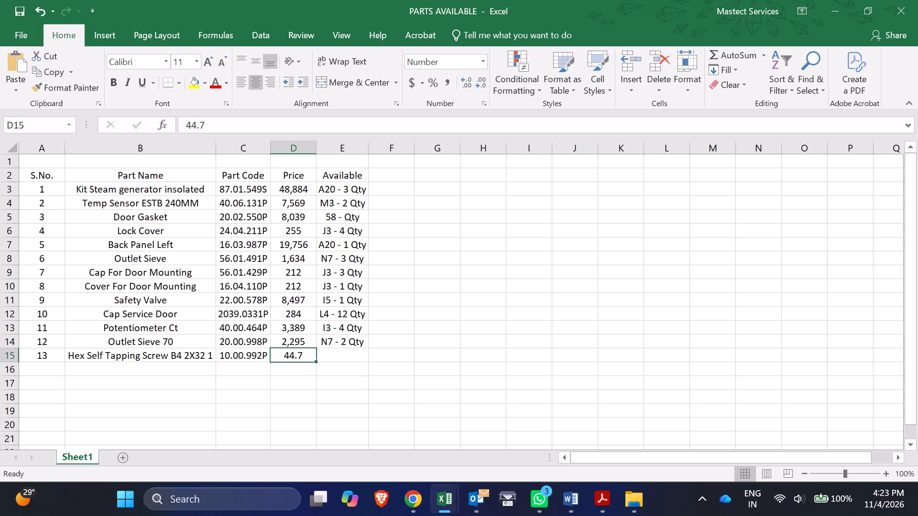
left_click(331, 353)
key("ctrl+s")
key("ctrl+s")
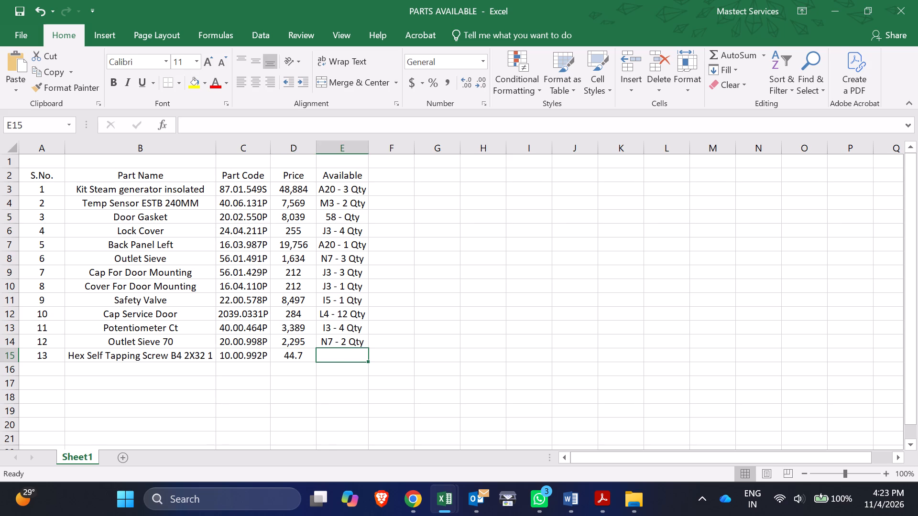
Change the hex self tapping screw's price in cell D15 to 45 and save the workbook.
left_click(301, 354)
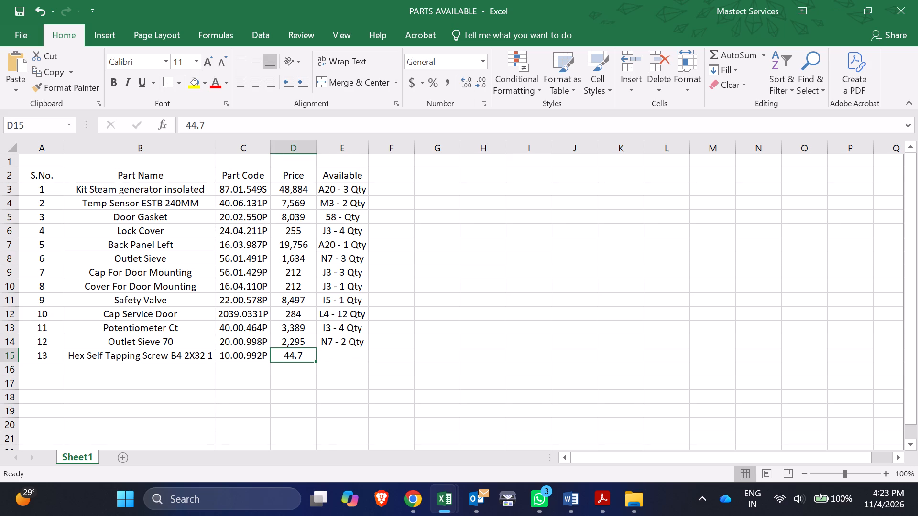
type("45")
key("Return")
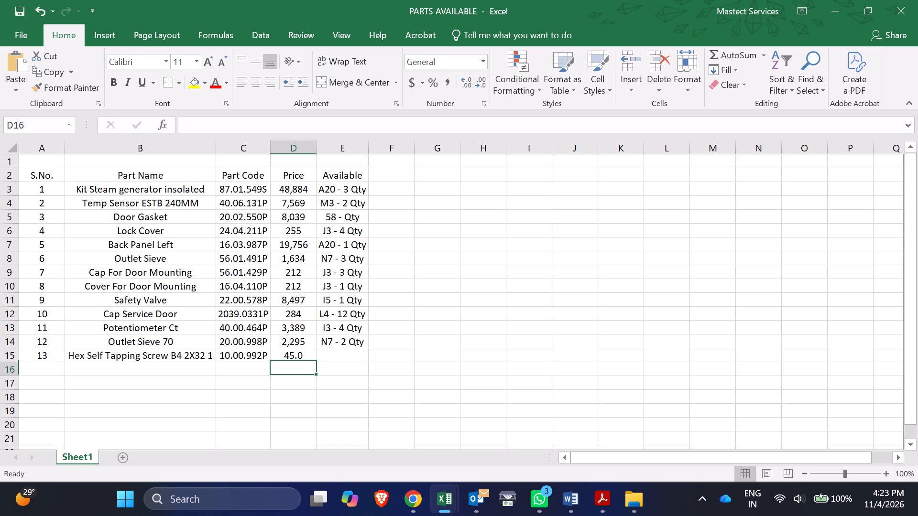
key("ctrl+s")
key("ctrl+s")
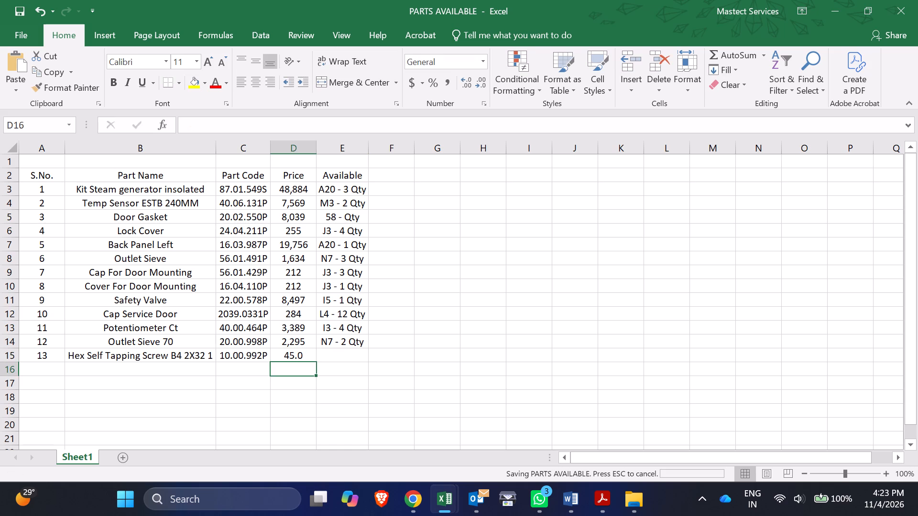
Enter K4 - 43 Qty as the hex self tapping screw's availability in cell E15 and save the workbook.
left_click(330, 354)
key("ctrl+s")
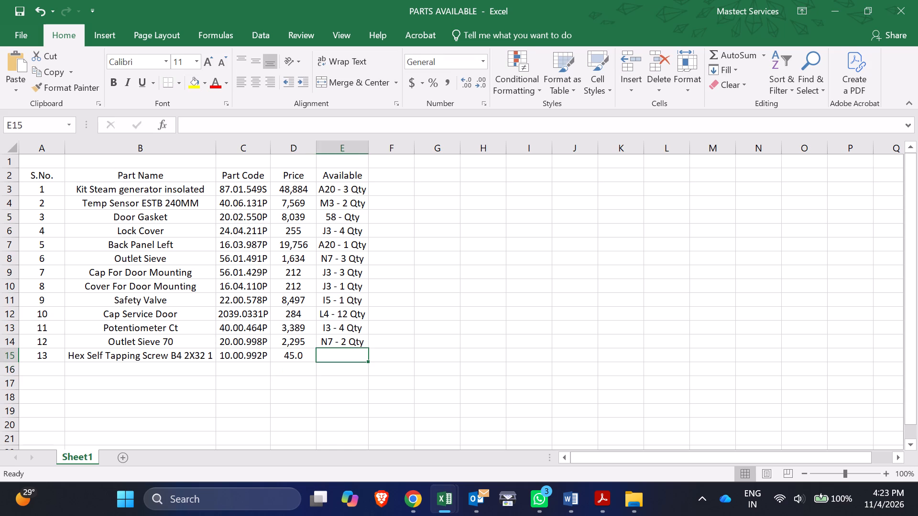
key("ctrl+s")
key("ctrl+s")
type("K4 -")
key("space")
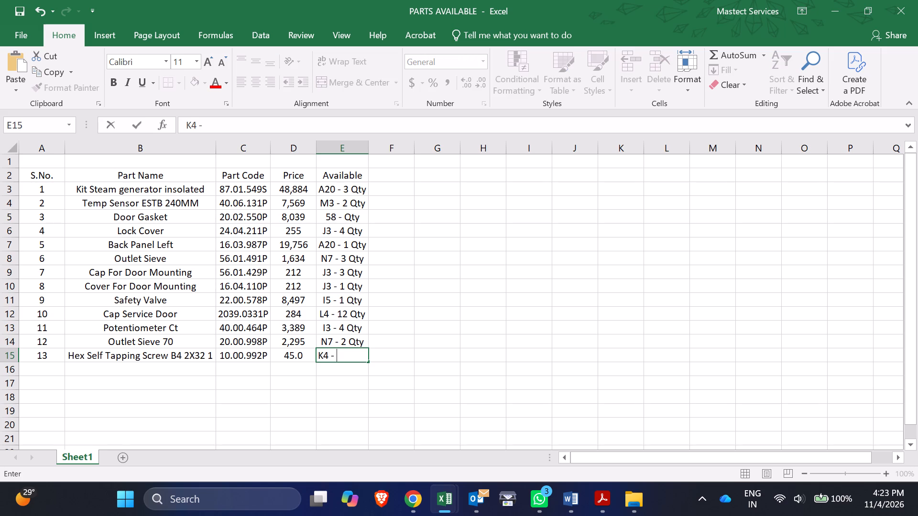
key("4")
type("3 Qty")
key("Return")
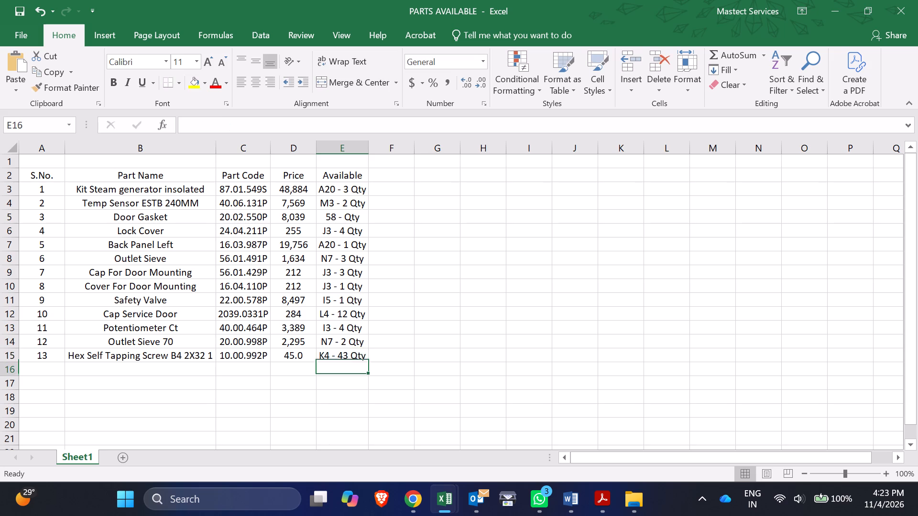
key("ctrl+s")
key("ctrl+s")
Enter serial number 14 in cell A16 for the next part and save the workbook.
key("Left")
key("Left")
key("Left")
key("Left")
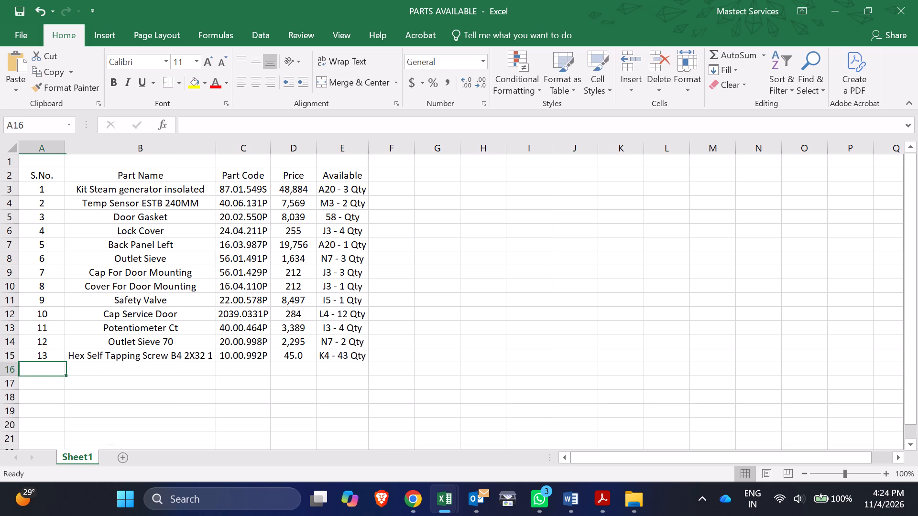
type("14")
key("Return")
key("Up")
key("Right")
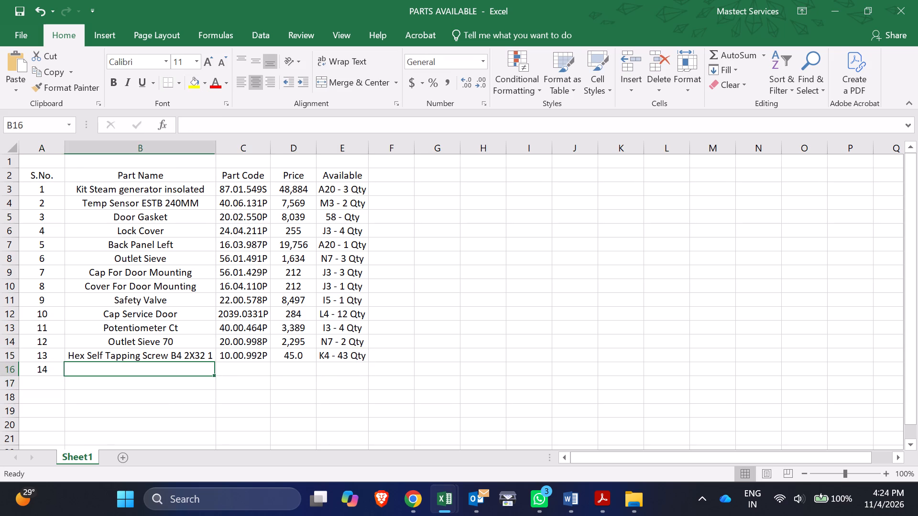
key("ctrl+s")
key("ctrl+s")
key("ctrl+s")
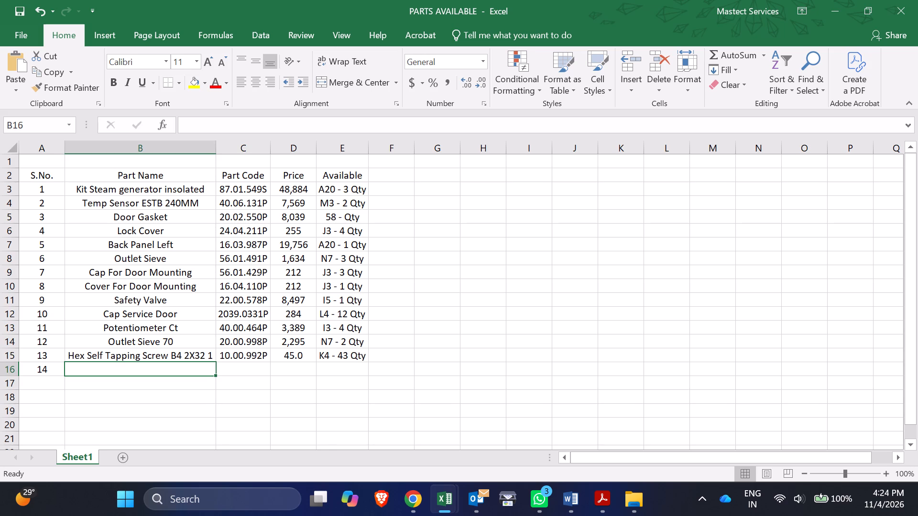
Enter Pump PCB as the part name in cell B16 and save the workbook.
type("Pump PCB")
key("Return")
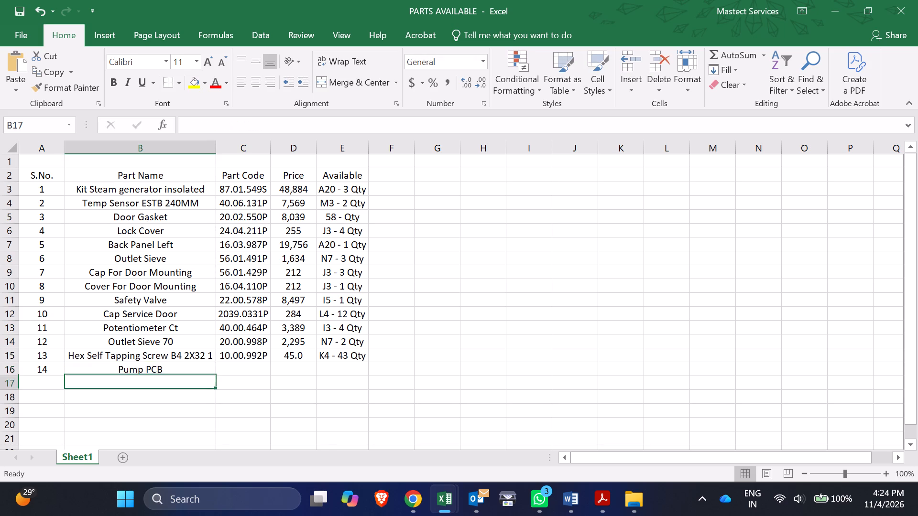
key("Up")
key("Right")
key("ctrl+s")
key("ctrl+s")
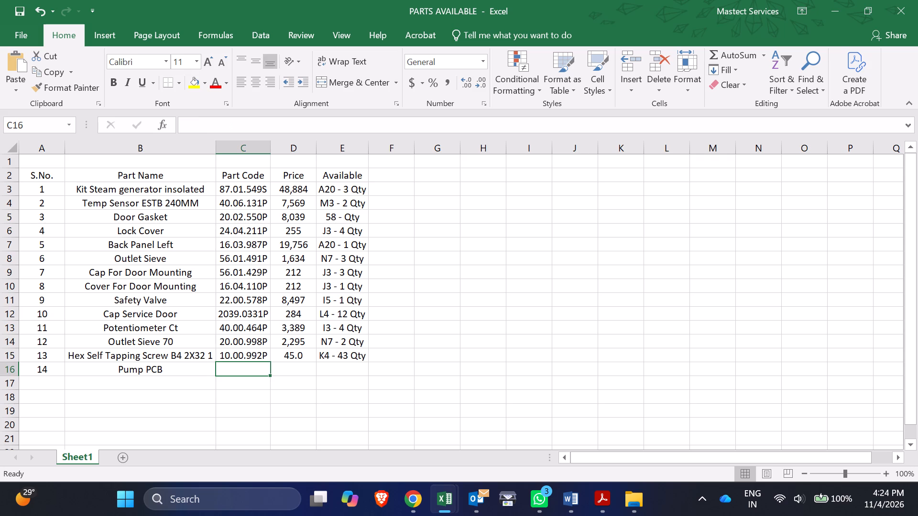
Enter 42.00.273P as the Pump PCB's part code in cell C16 and save the workbook.
type("42.00.")
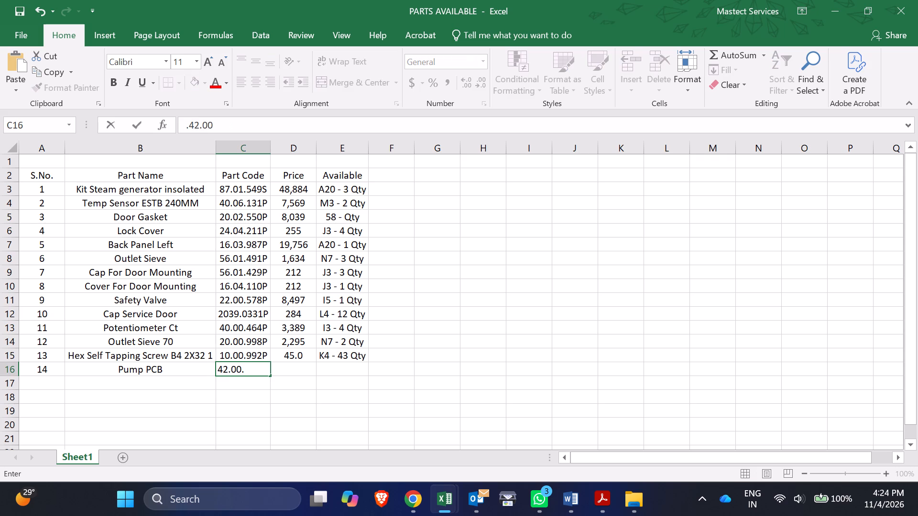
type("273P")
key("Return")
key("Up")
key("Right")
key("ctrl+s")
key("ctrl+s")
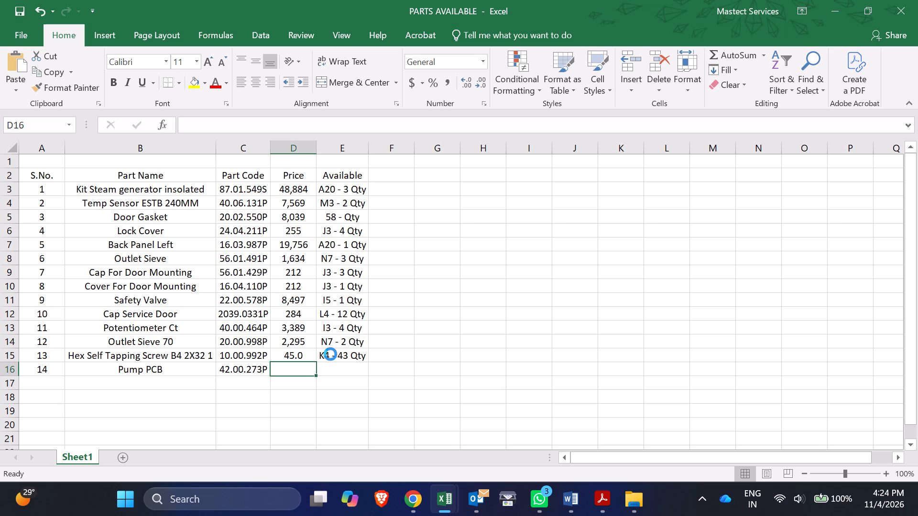
Save the PARTS AVAILABLE workbook.
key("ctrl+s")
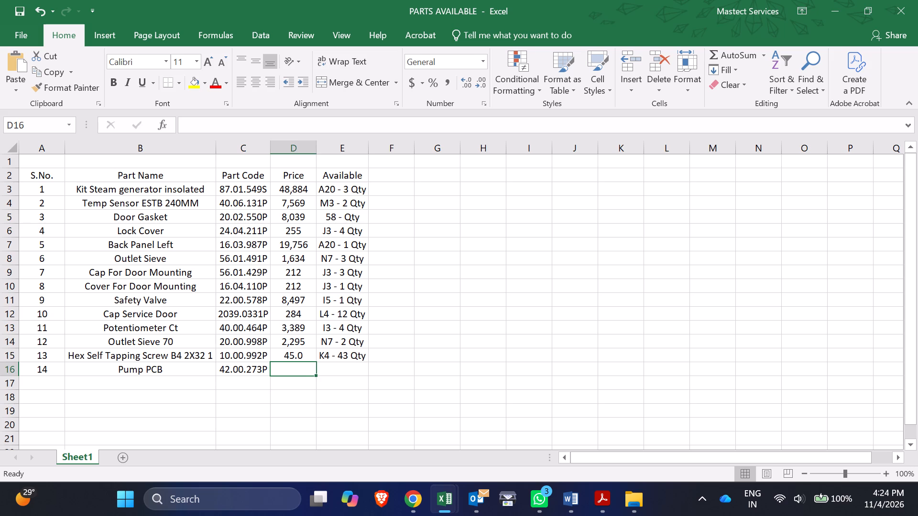
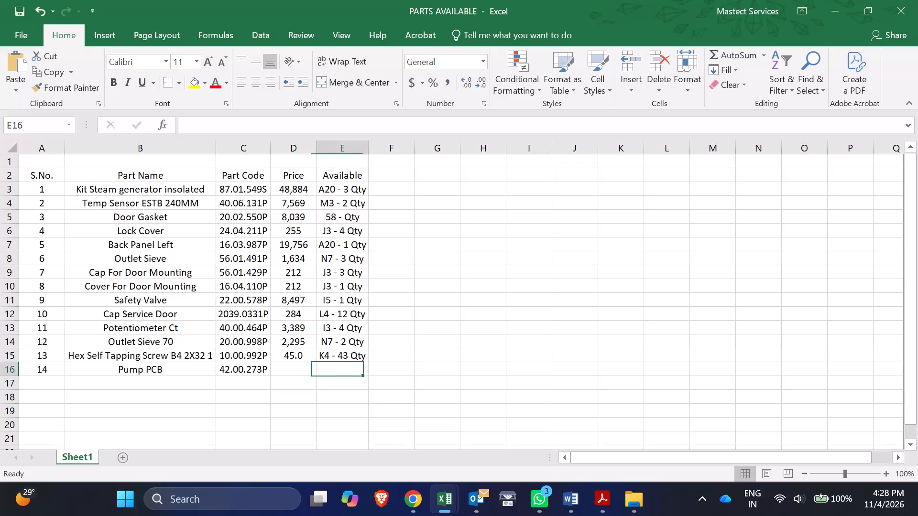
Enter 19,049 as the Pump PCB's price in cell D16, centre it horizontally, and save the workbook.
key("Left")
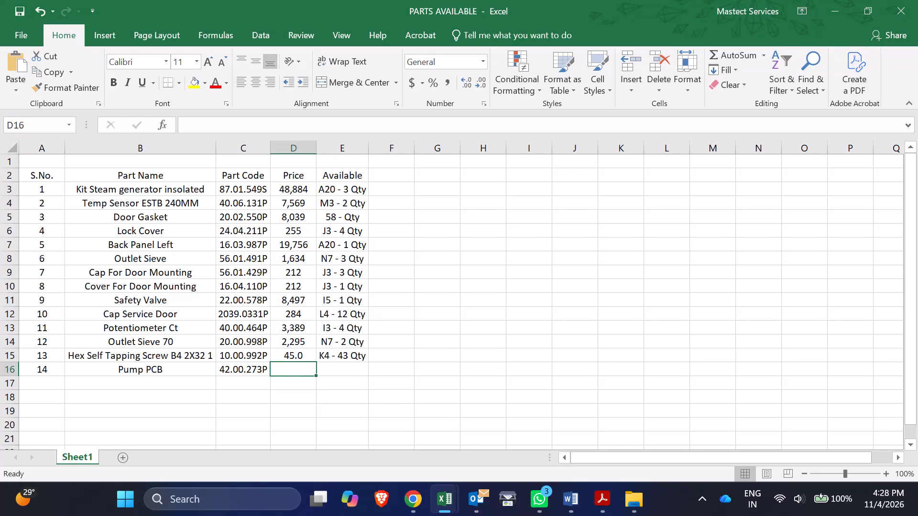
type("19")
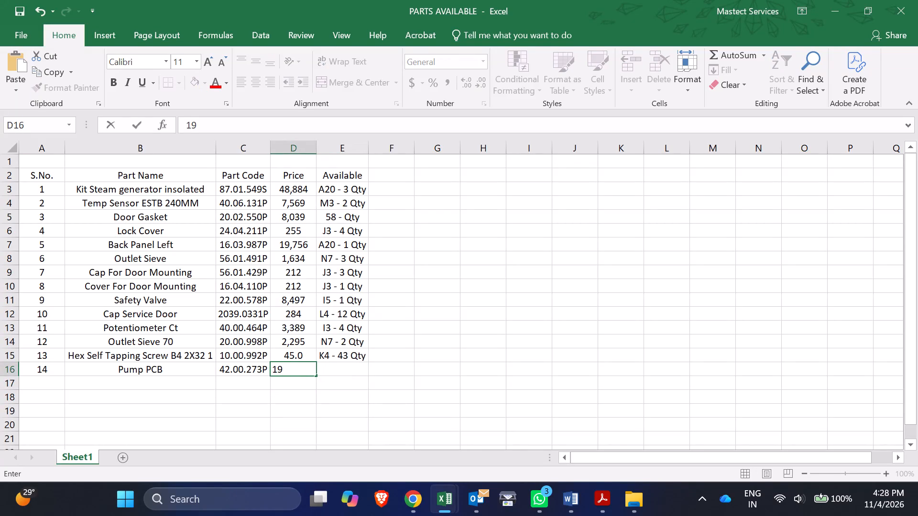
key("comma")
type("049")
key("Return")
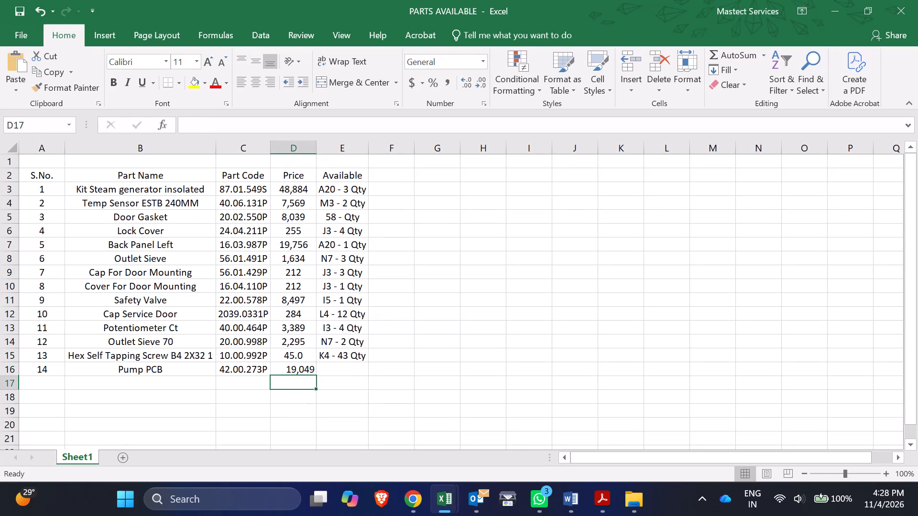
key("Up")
left_click(252, 79)
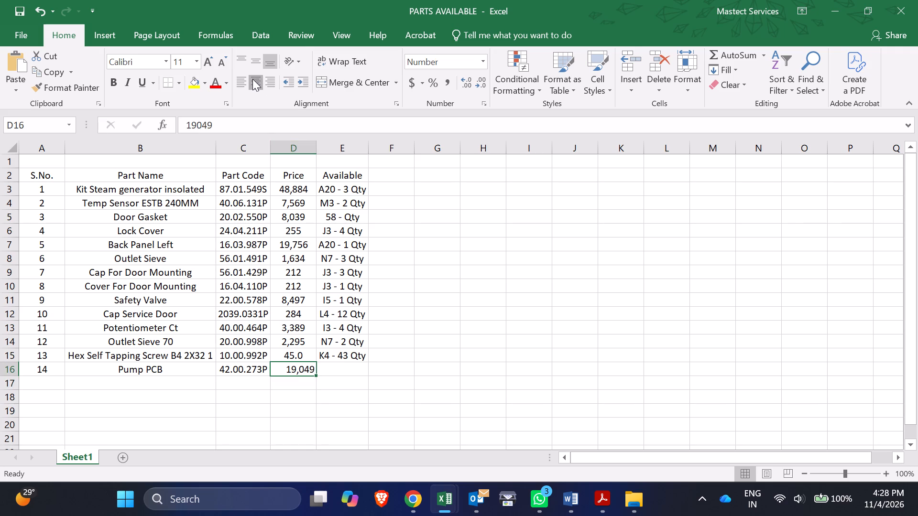
key("Return")
key("Up")
key("Right")
key("ctrl+s")
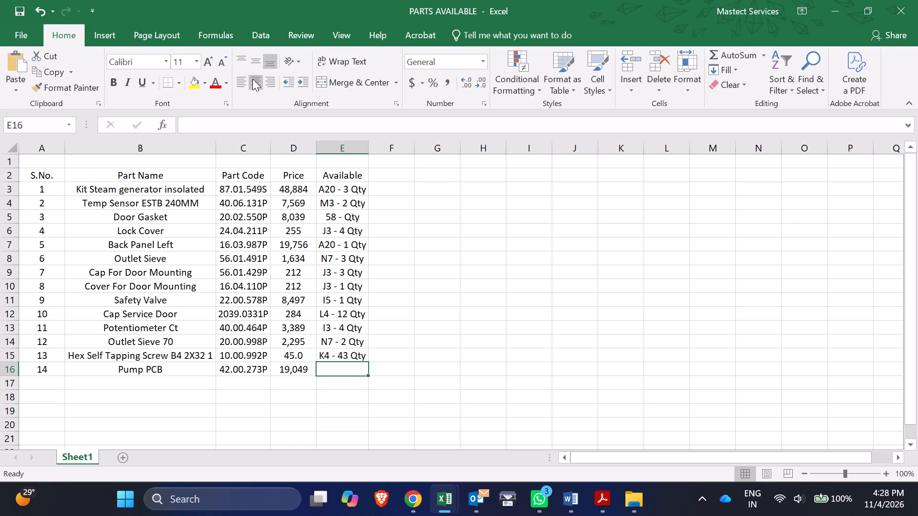
Enter B3 - 9 Qty as the Pump PCB's availability in cell E16 and save the workbook.
type("B3 -")
key("space")
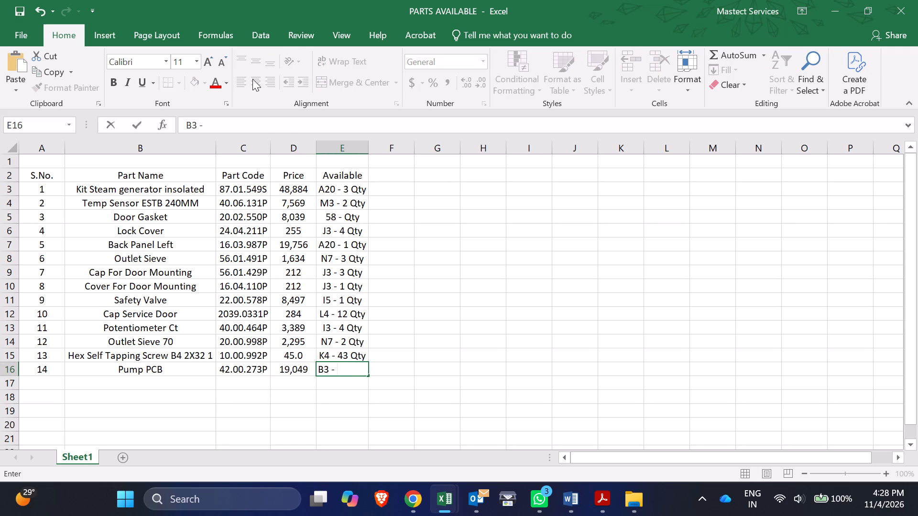
key("shift+parenleft")
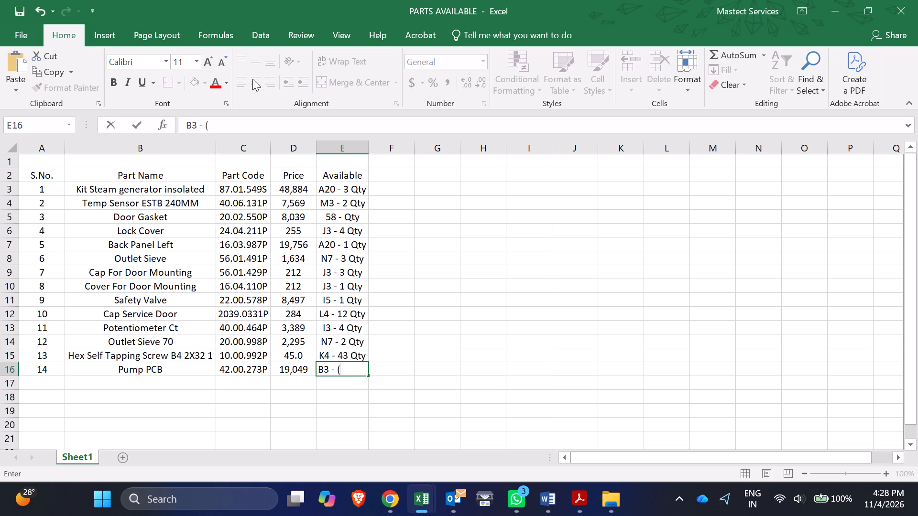
key("BackSpace")
type("9 Qty")
key("Return")
key("Up")
key("ctrl+s")
key("ctrl+s")
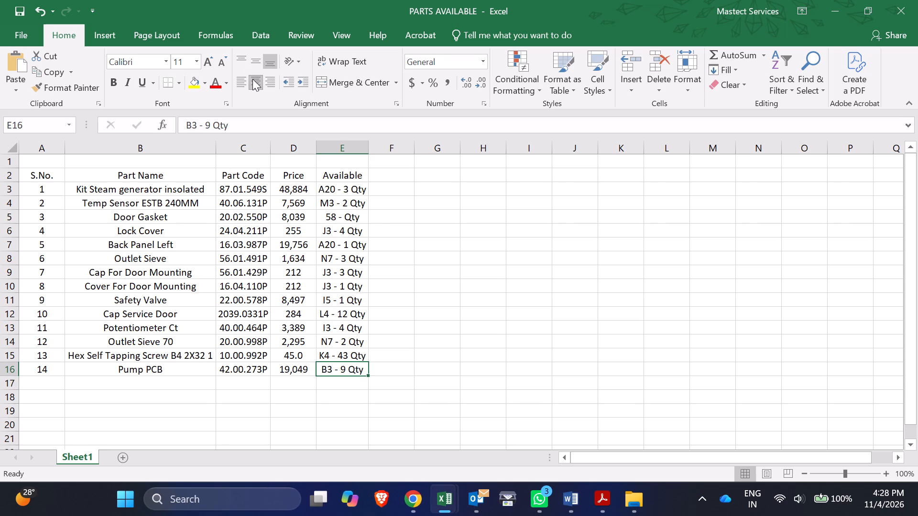
scroll(225, 385, "right", 2)
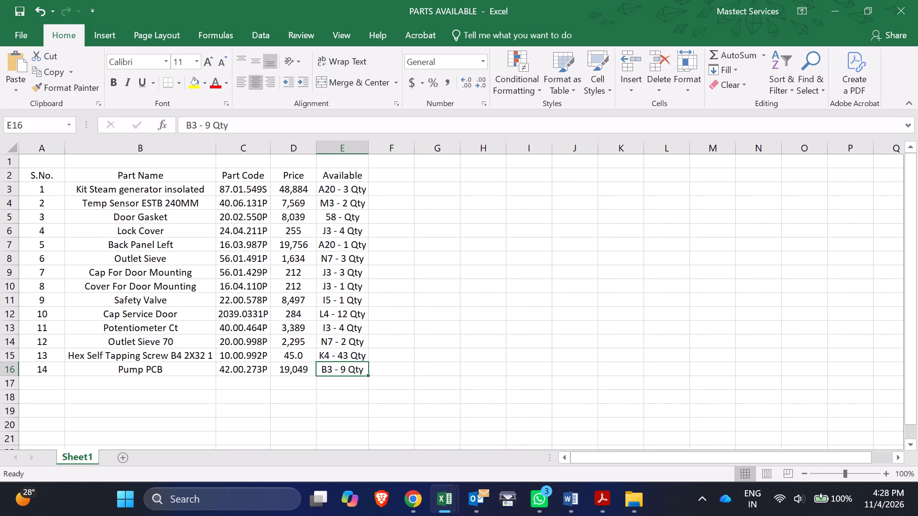
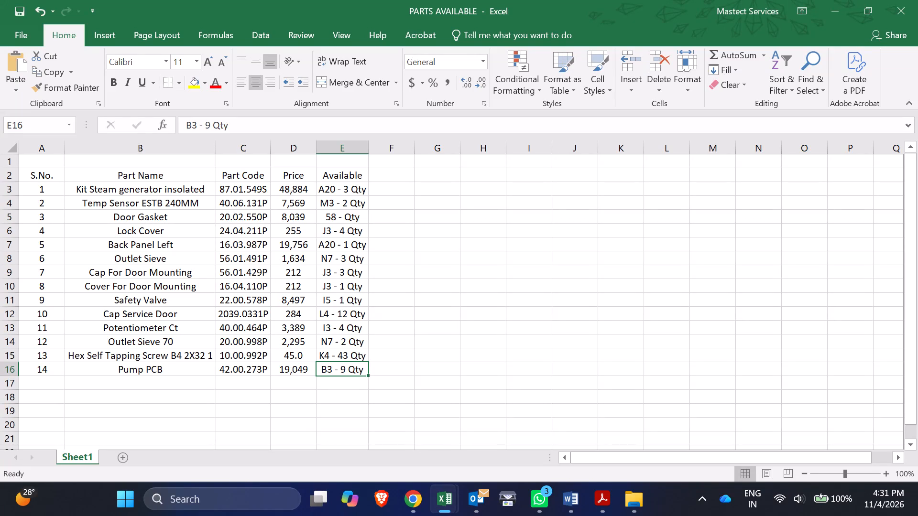
Save the PARTS AVAILABLE workbook with the completed Pump PCB row.
key("ctrl+s")
key("ctrl+s")
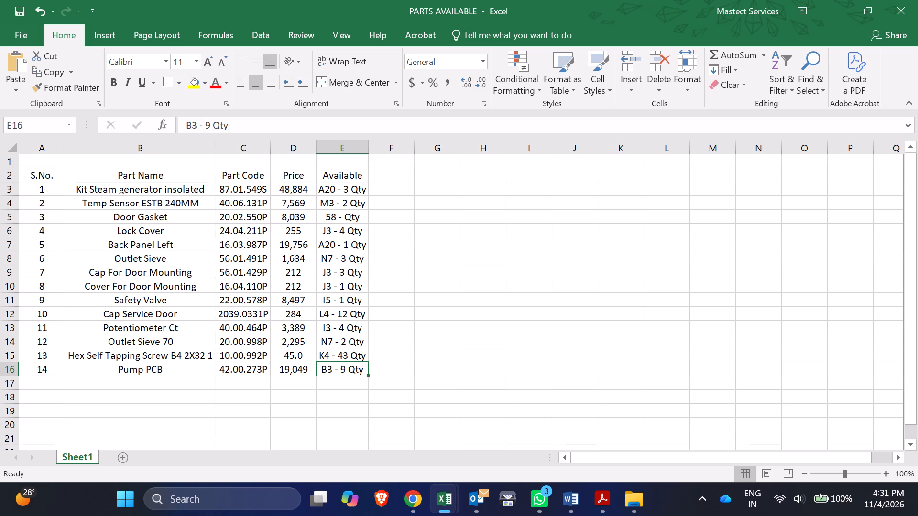
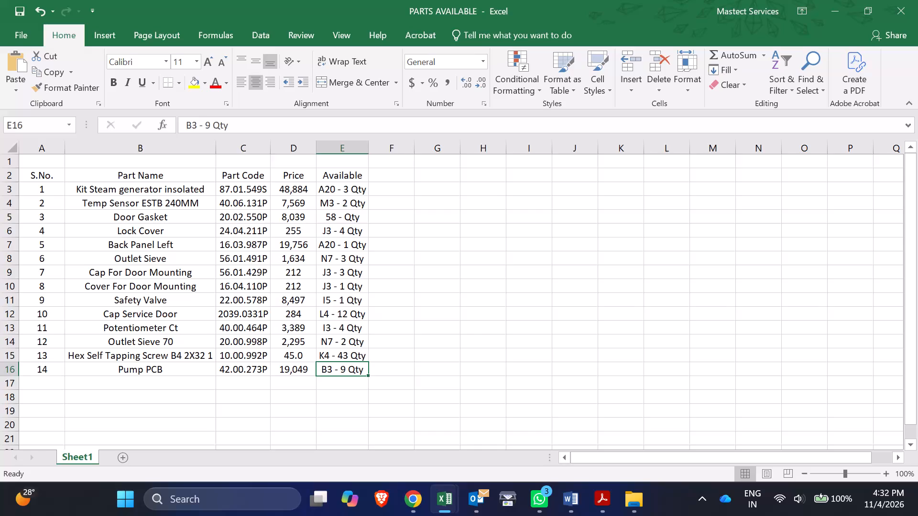
Enter serial number 15 in cell A17 and save the workbook.
key("Left")
key("Left")
key("Left")
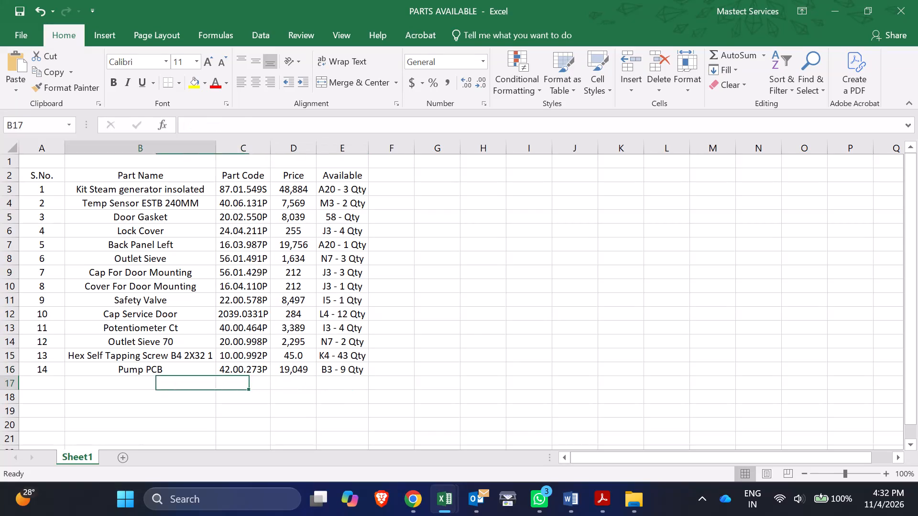
key("Left")
key("Left")
type("15")
key("Return")
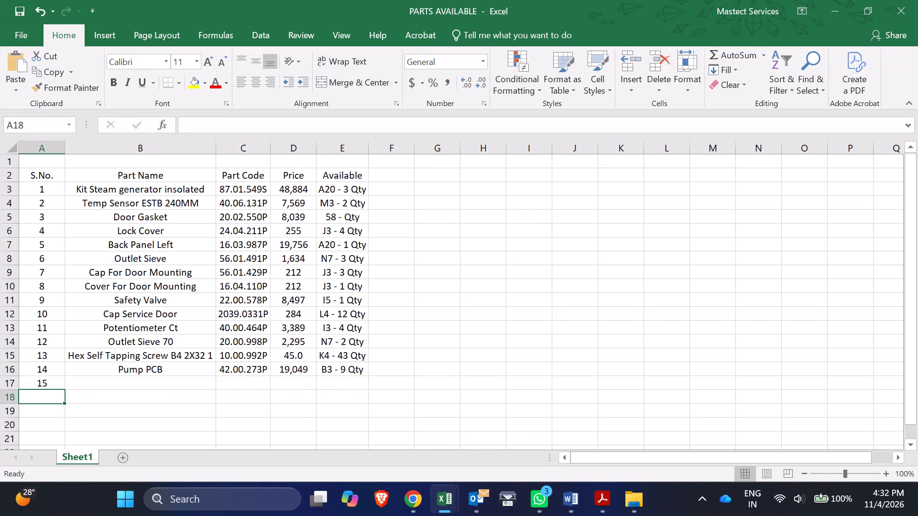
key("ctrl+s")
key("ctrl+s")
Enter Meat Probe Sensor LM2 as the part name for serial number 15 in cell B17 and save the workbook.
key("Up")
key("Right")
key("ctrl+s")
key("ctrl+s")
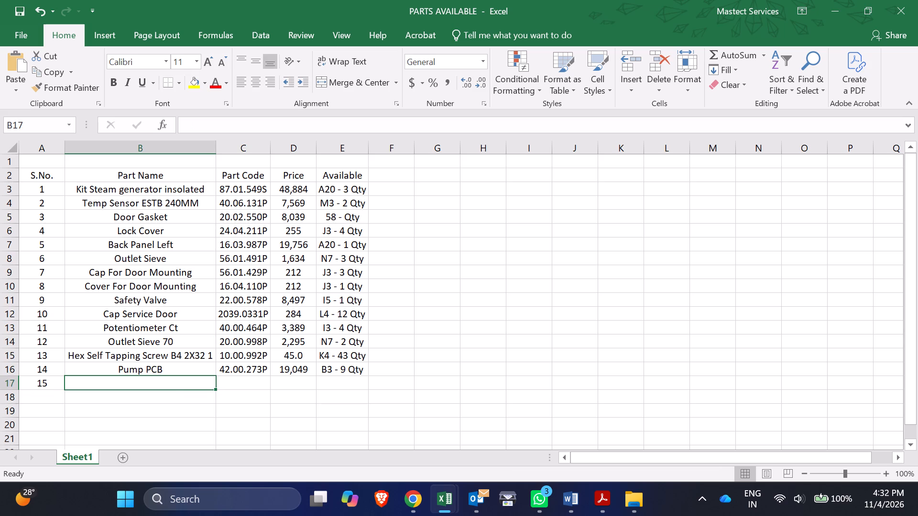
type("Meat Probe")
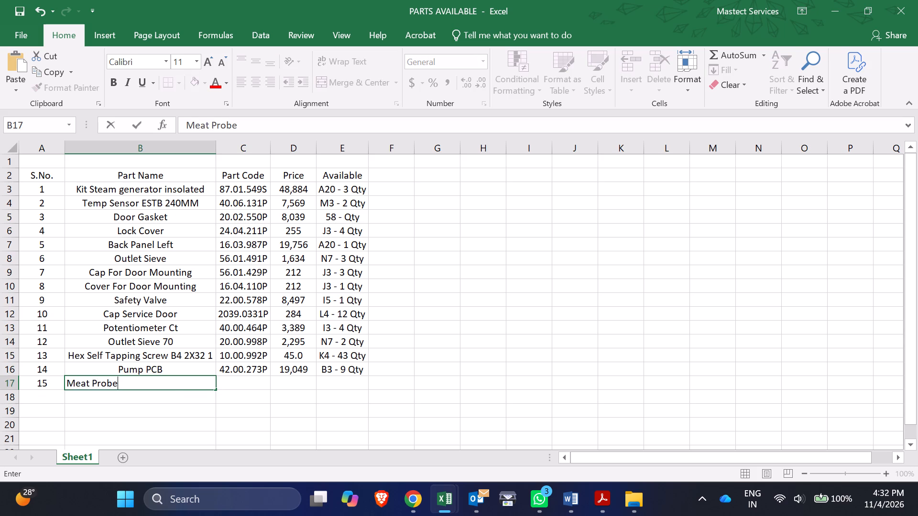
key("space")
type("Sensor")
key("space")
type("LM")
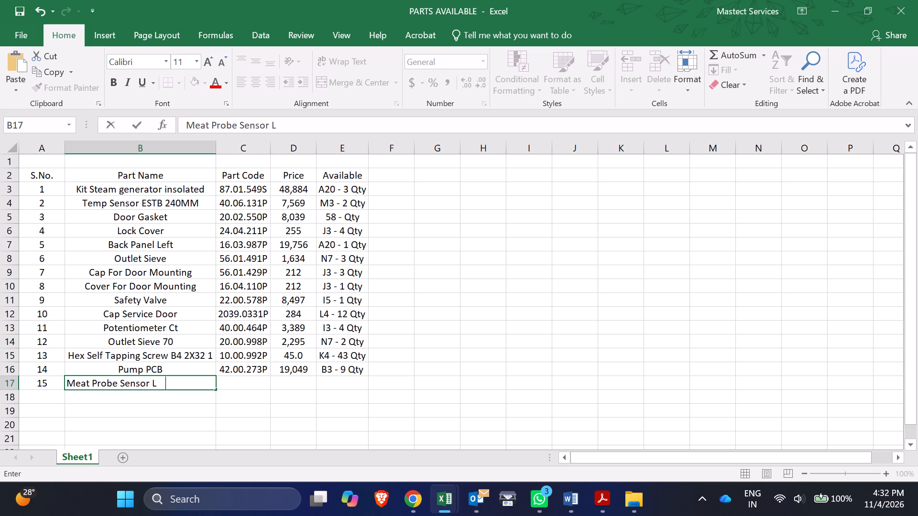
key("2")
key("Return")
key("Up")
key("Right")
key("ctrl+s")
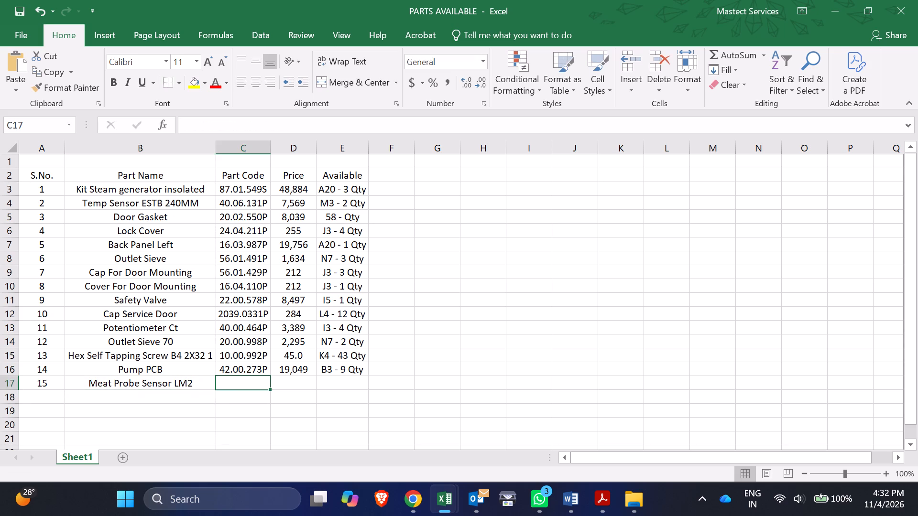
key("ctrl+s")
Enter 40.06.813P as the Meat Probe Sensor's part code in cell C17 and save the workbook.
type("40.")
key("0")
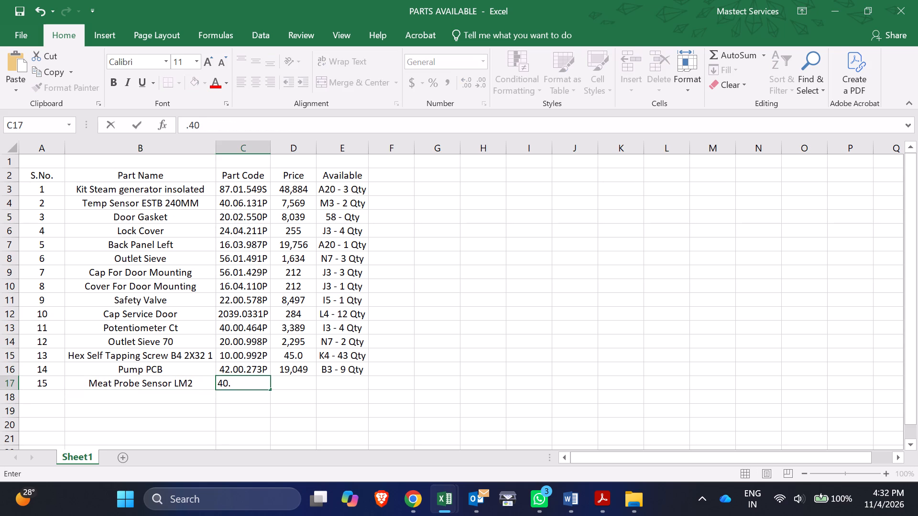
type("6.")
type("813P")
key("Return")
key("ctrl+s")
key("Up")
key("Right")
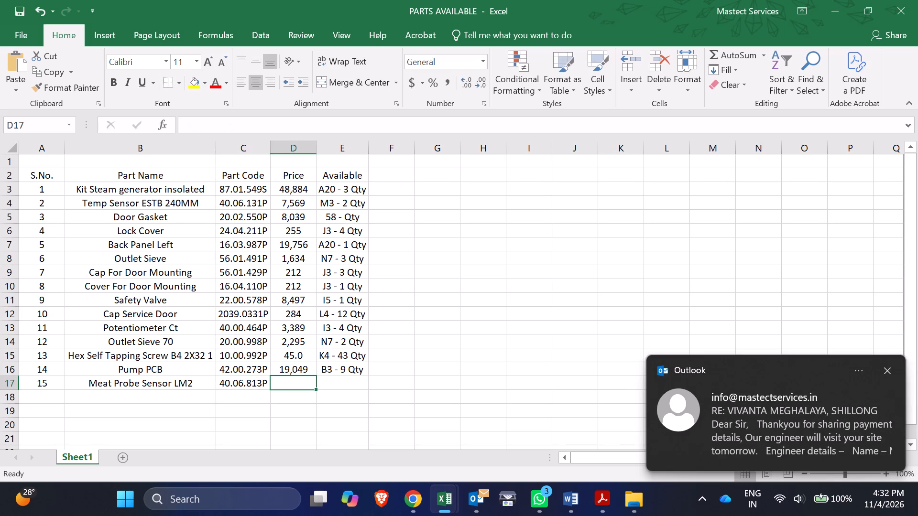
key("ctrl+s")
key("ctrl+s")
key("ctrl+s")
key("ctrl+s")
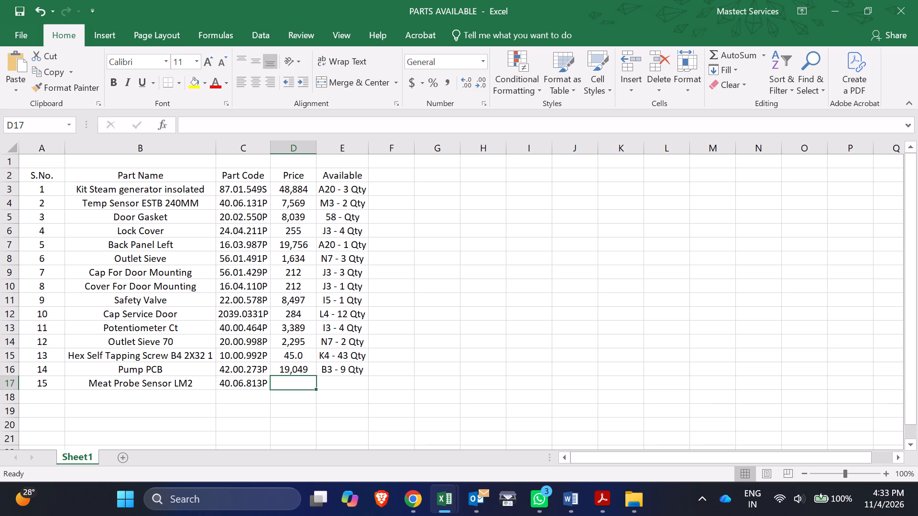
key("Left")
key("ctrl+s")
key("Right")
key("Left")
key("ctrl+s")
key("ctrl+s")
Enter 10,566 as the Meat Probe Sensor's price in cell D17, centre-align it and save the workbook.
key("Right")
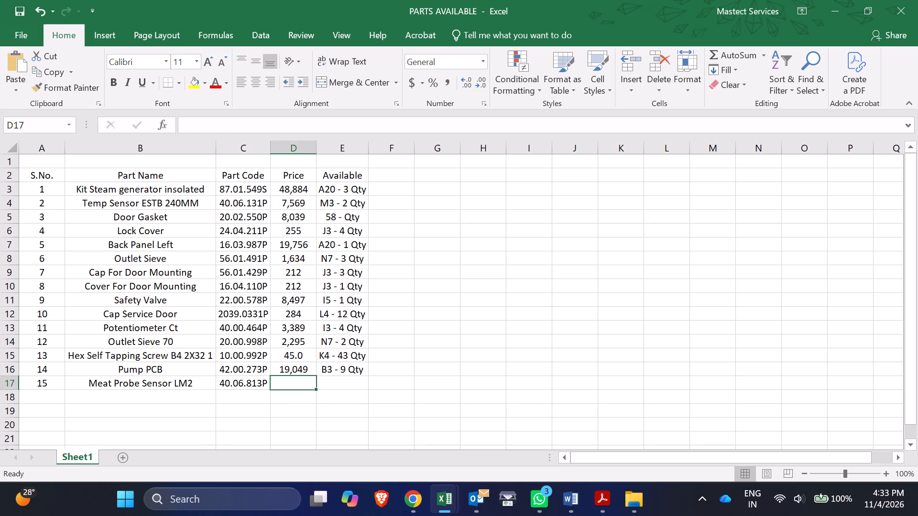
type("10")
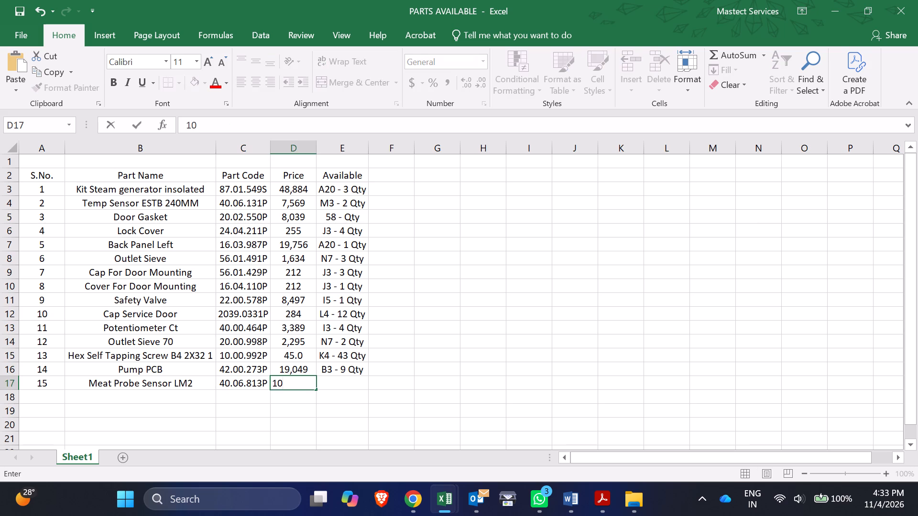
type(",566")
key("Return")
key("Up")
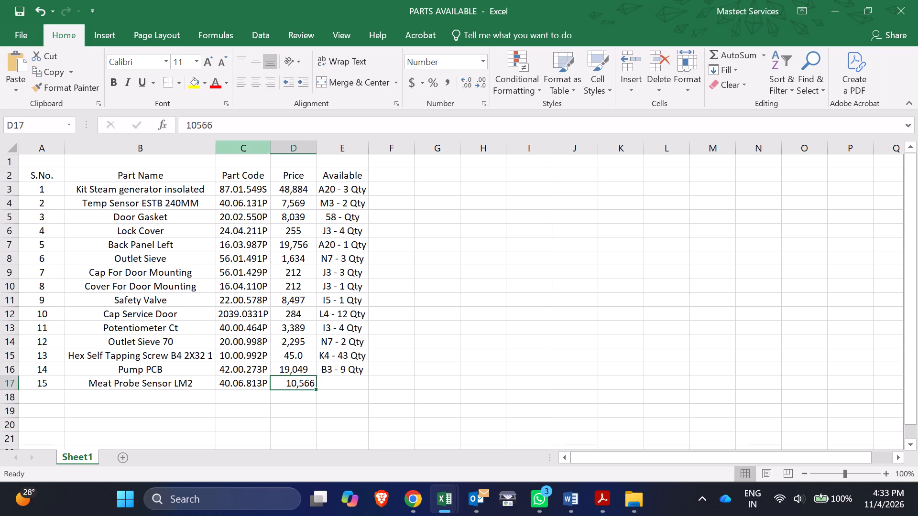
left_click(253, 84)
key("Return")
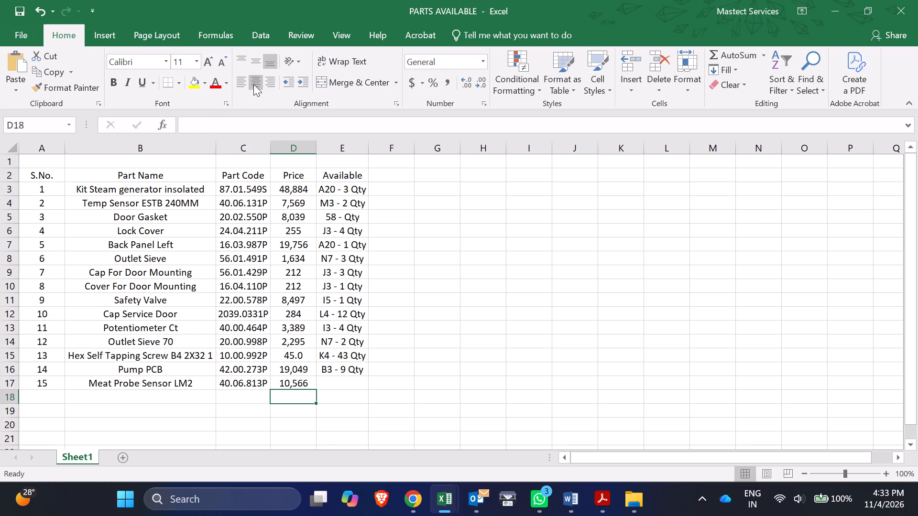
key("Up")
key("Right")
key("ctrl+s")
key("ctrl+s")
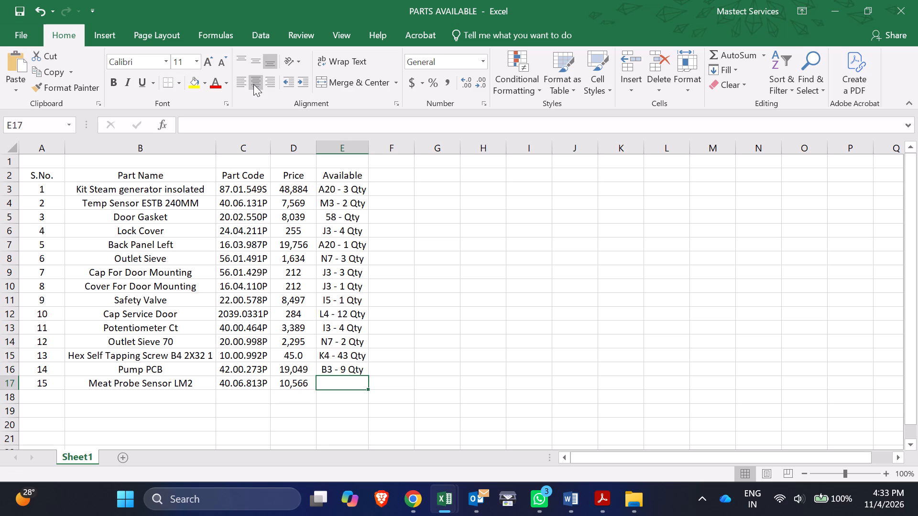
Enter H2 - 6 Qty as the Meat Probe Sensor's availability in cell E17 and save the workbook.
type("H2 -")
key("space")
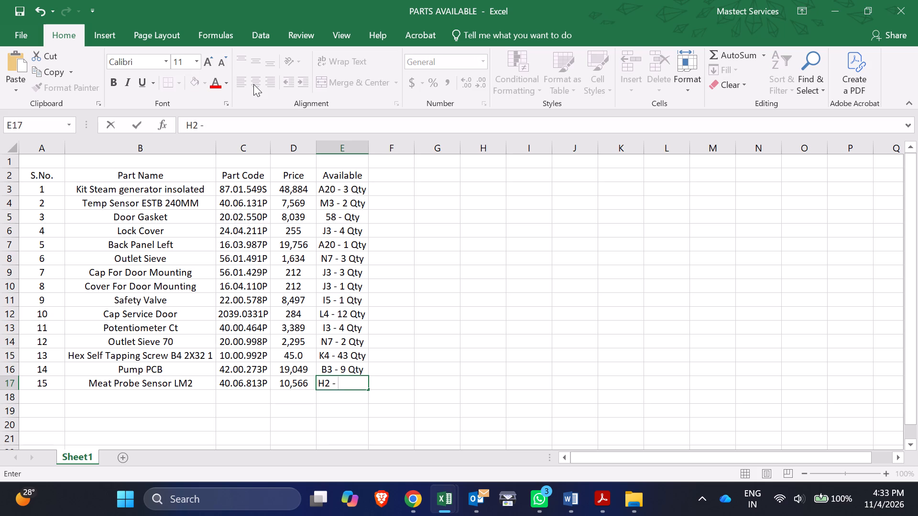
type("^")
key("space")
key("BackSpace")
key("BackSpace")
type("6")
key("space")
type("Qty")
key("Return")
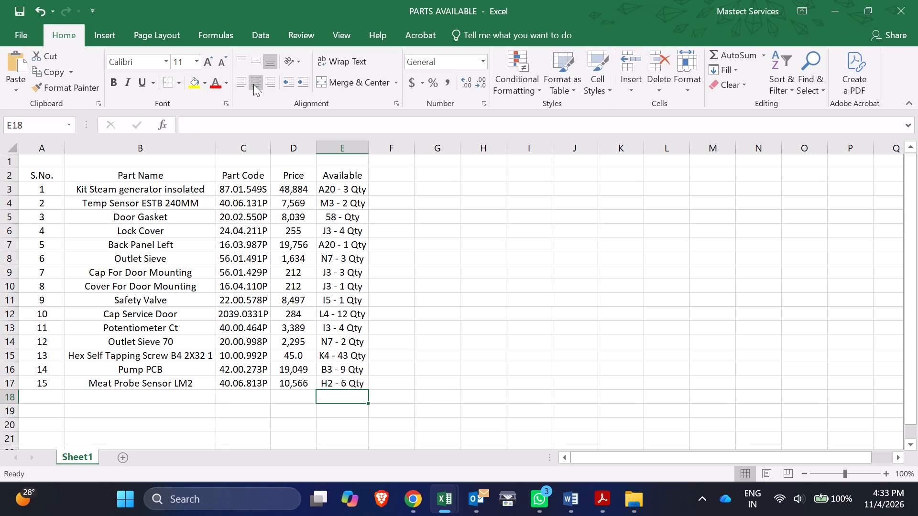
key("ctrl+s")
Make the header row from S.No. to Available (A2:E2) bold and save the workbook.
left_click(315, 183)
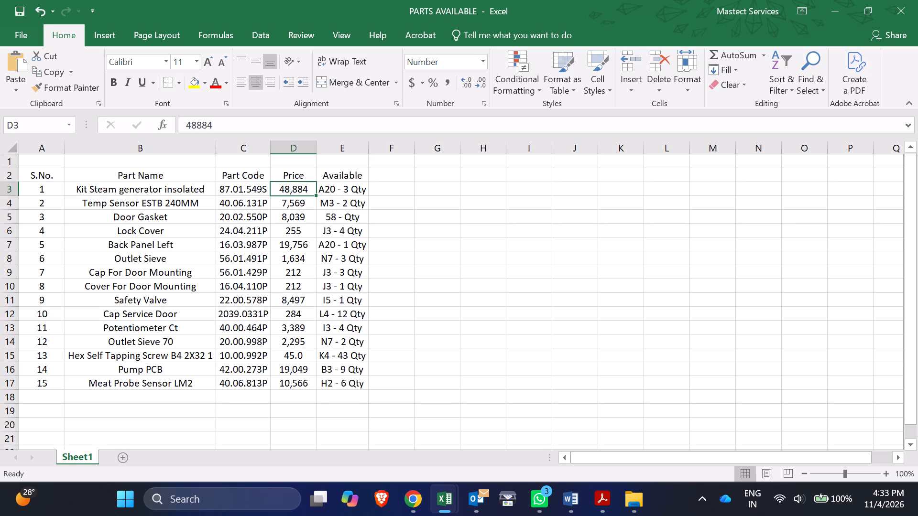
left_click(57, 174)
key("ctrl+shift+Right")
key("ctrl+b")
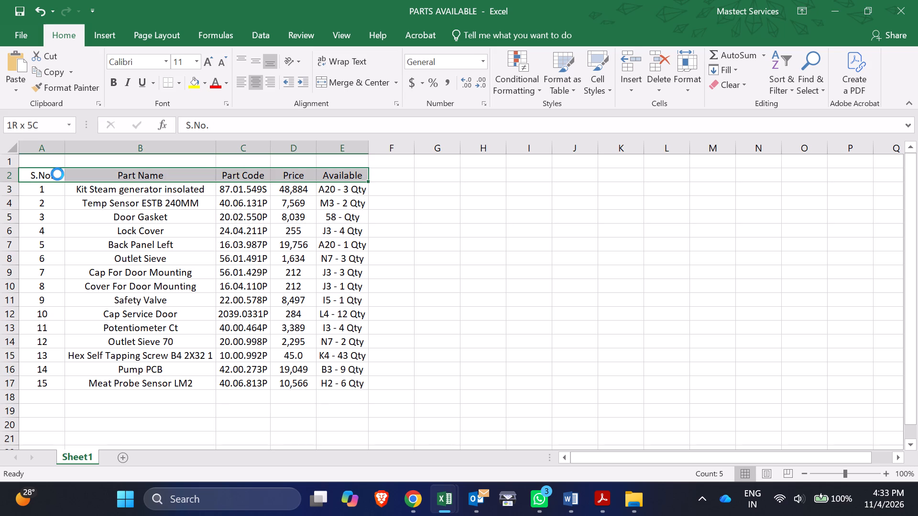
key("ctrl+s")
left_click(172, 218)
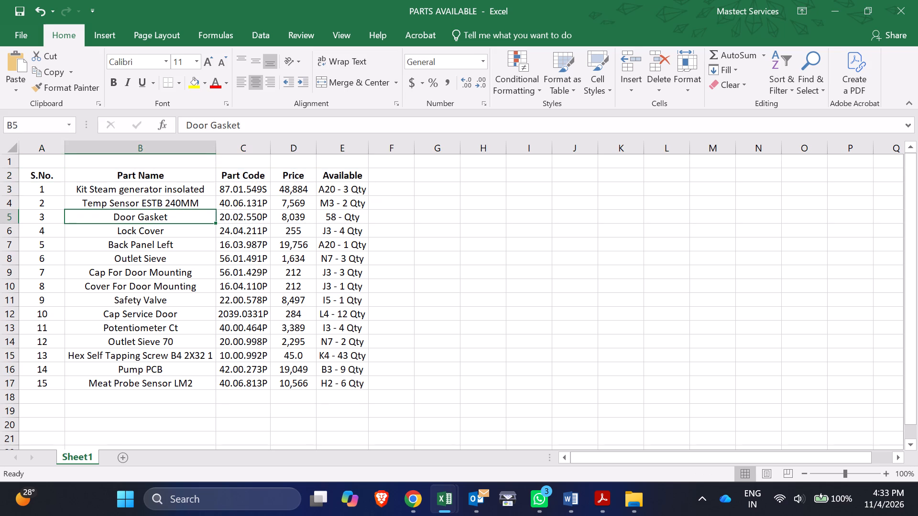
scroll(172, 218, "right", 2)
key("ctrl+s")
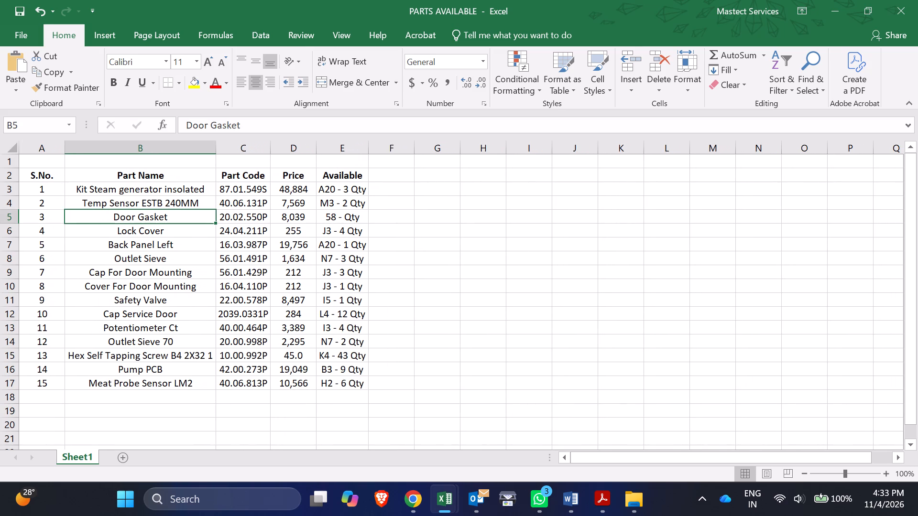
Apply all borders to the whole parts table, A2:E17, and save the workbook.
left_click(43, 179)
key("ctrl+shift+Down")
key("ctrl+shift+Right")
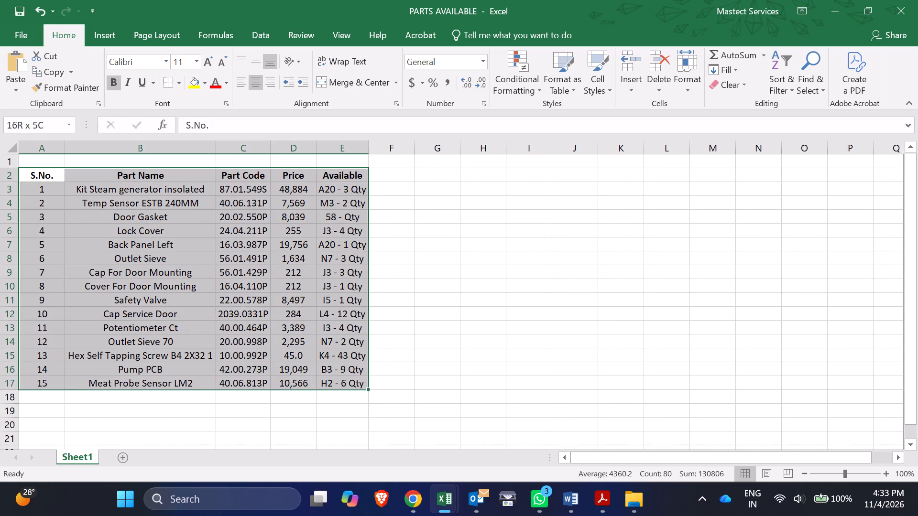
left_click(174, 85)
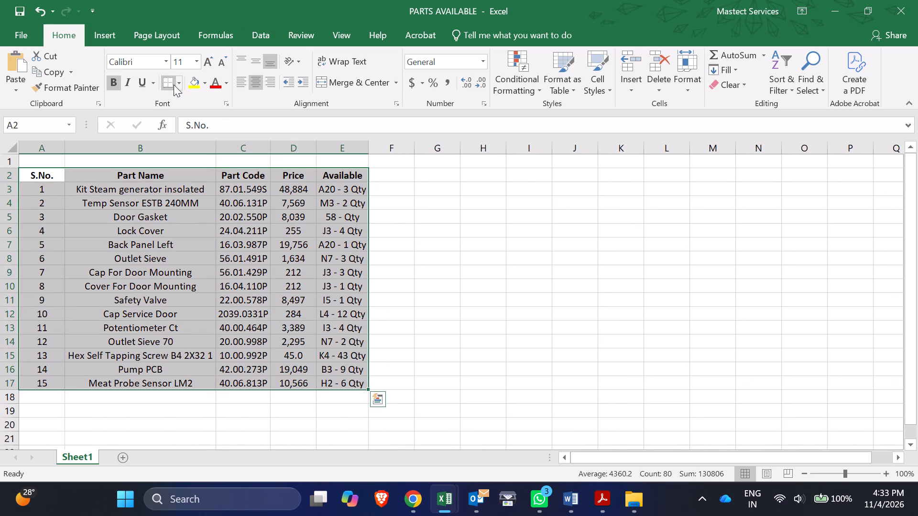
left_click(180, 86)
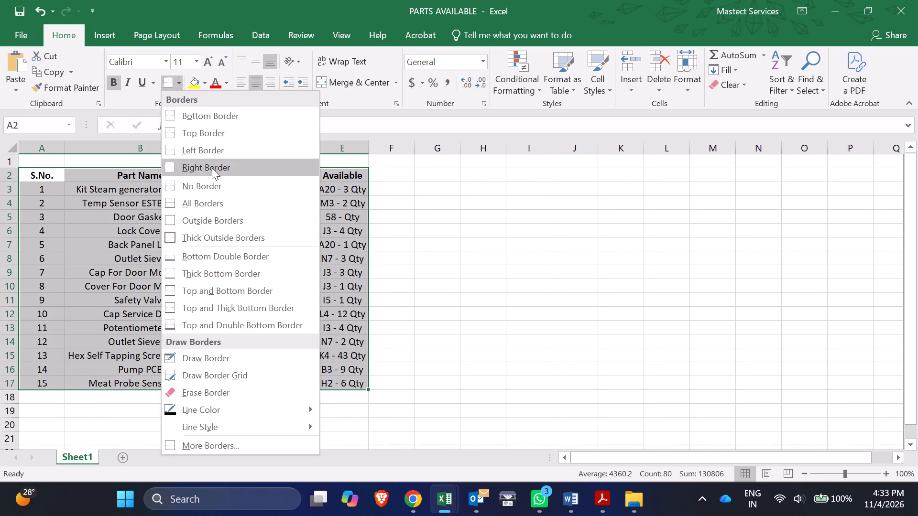
left_click(215, 201)
left_click(122, 215)
scroll(122, 215, "right", 3)
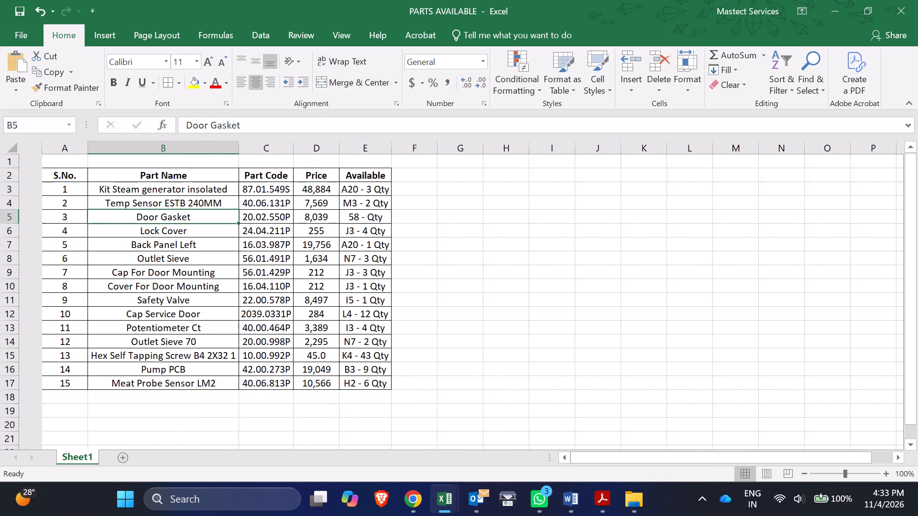
key("ctrl+s")
key("ctrl+s")
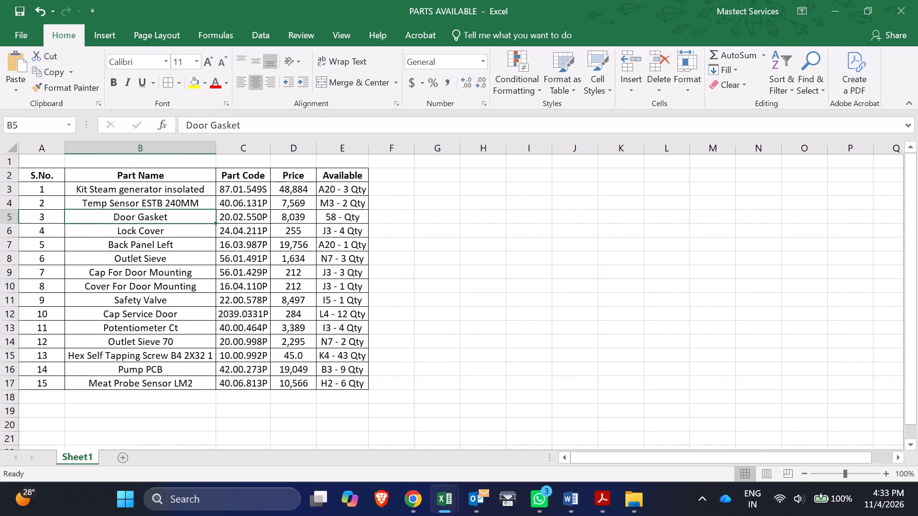
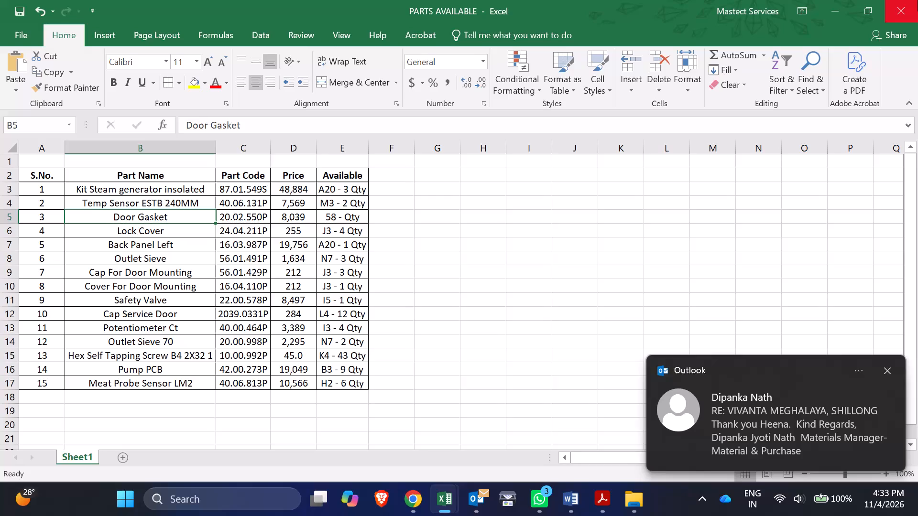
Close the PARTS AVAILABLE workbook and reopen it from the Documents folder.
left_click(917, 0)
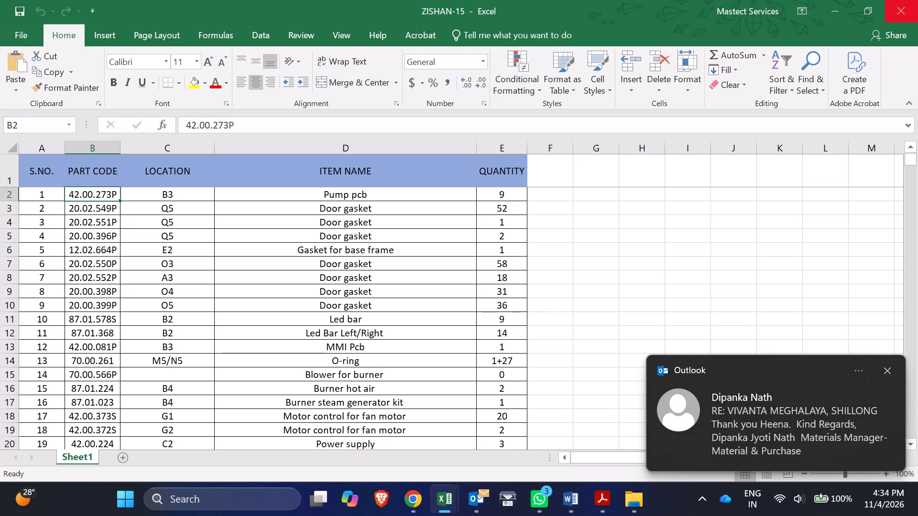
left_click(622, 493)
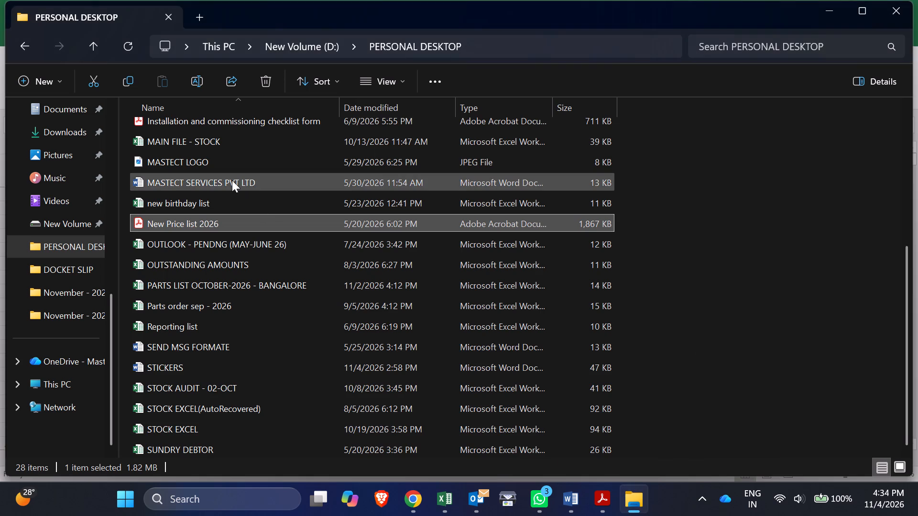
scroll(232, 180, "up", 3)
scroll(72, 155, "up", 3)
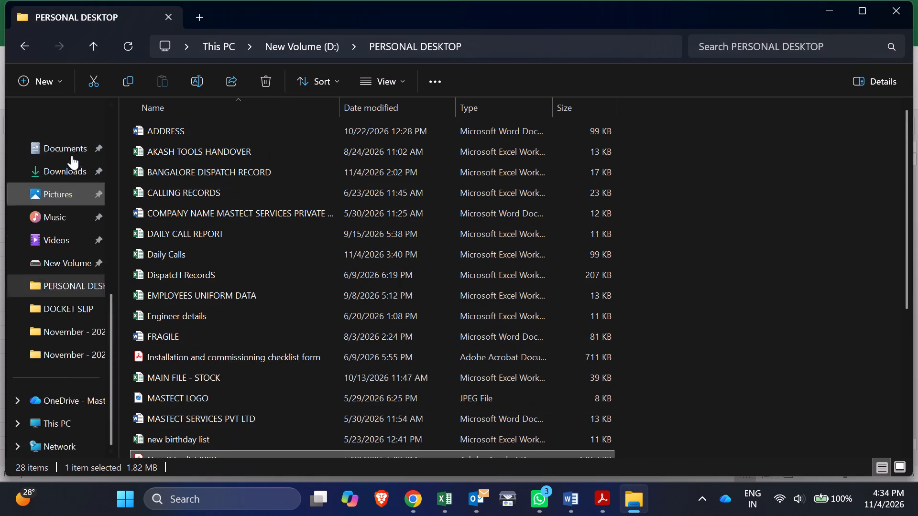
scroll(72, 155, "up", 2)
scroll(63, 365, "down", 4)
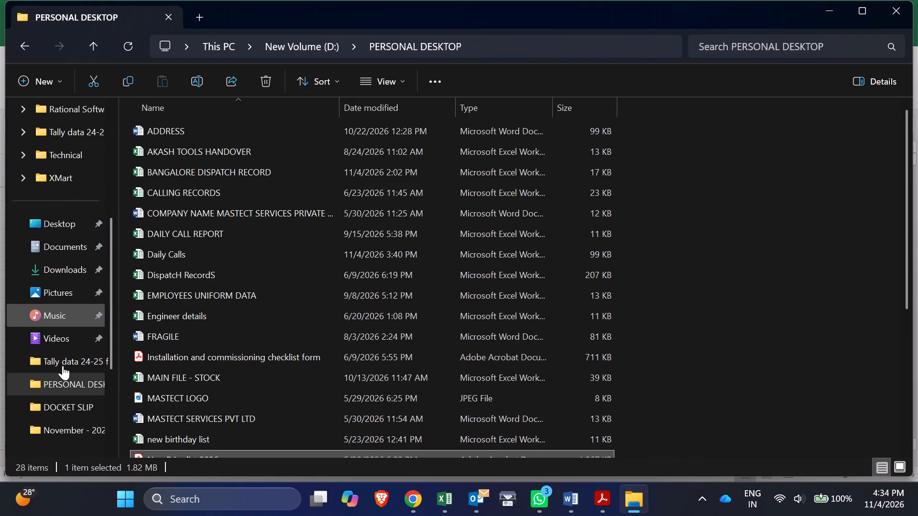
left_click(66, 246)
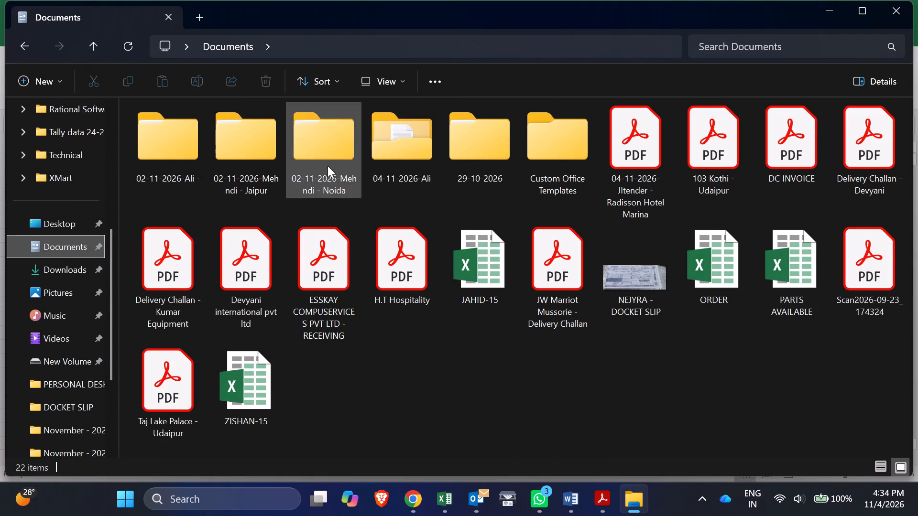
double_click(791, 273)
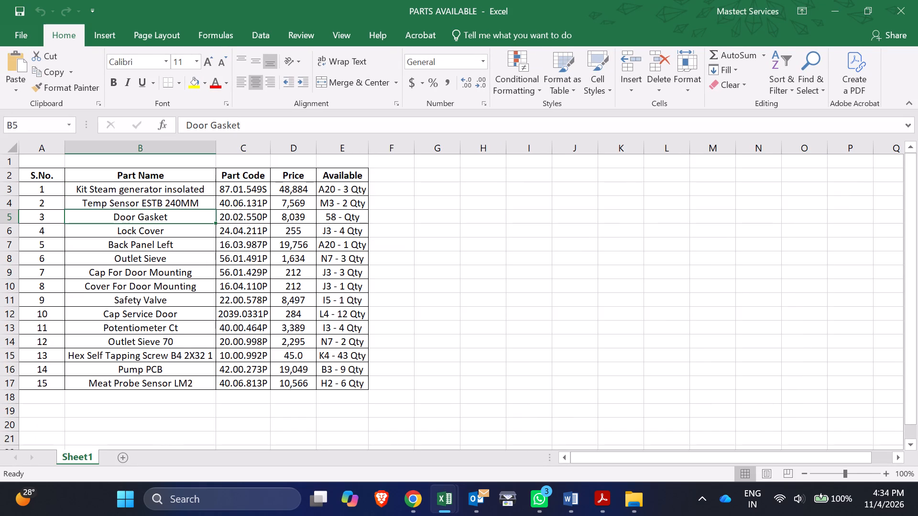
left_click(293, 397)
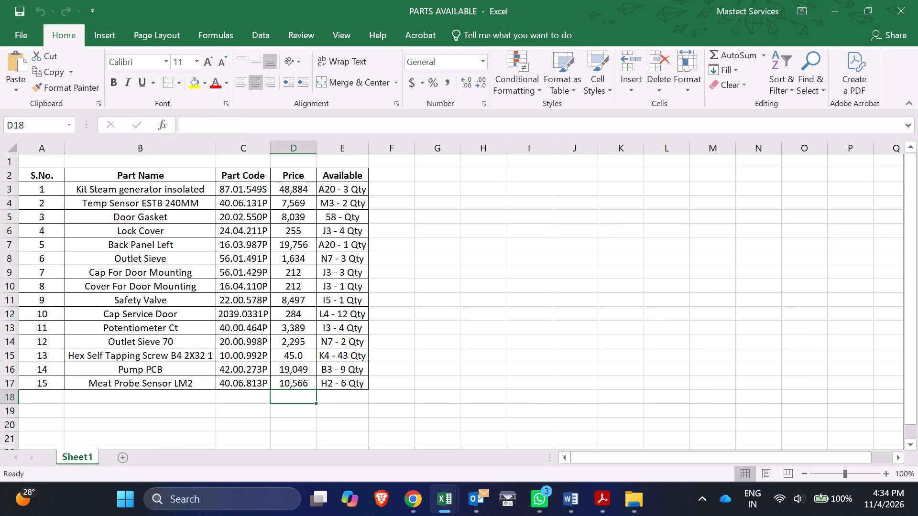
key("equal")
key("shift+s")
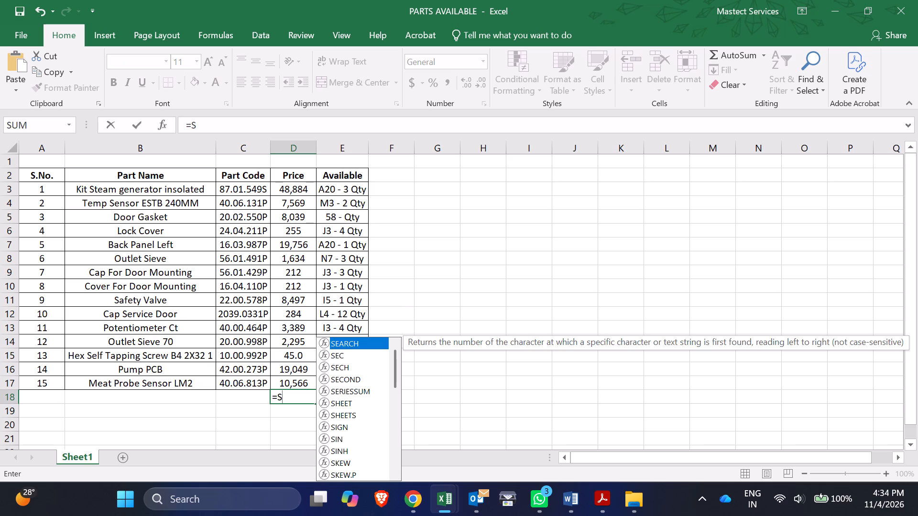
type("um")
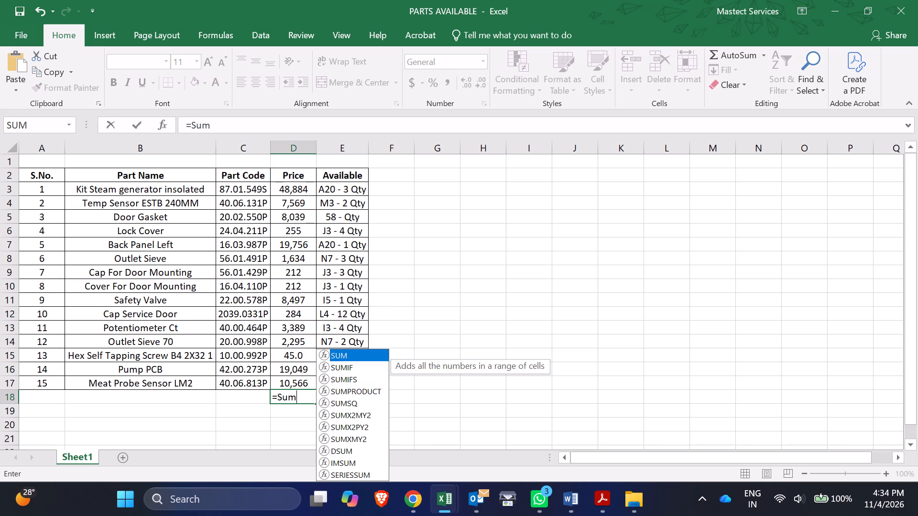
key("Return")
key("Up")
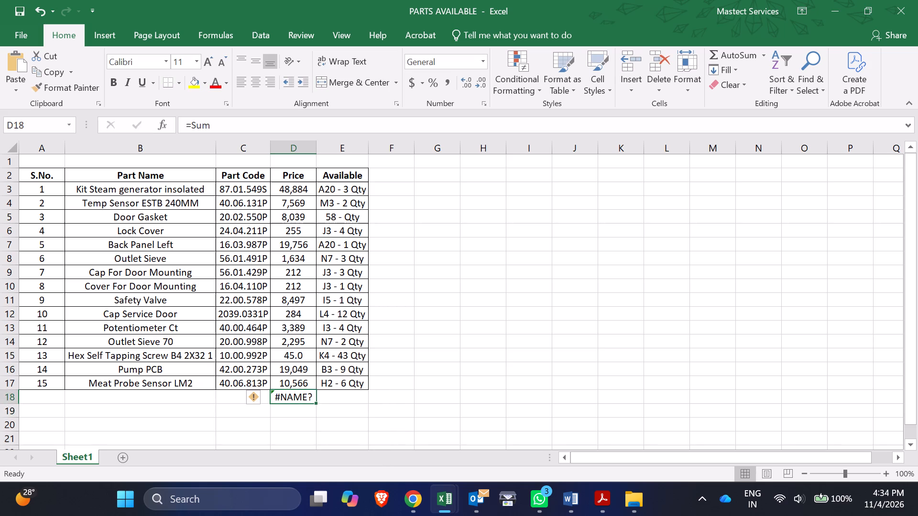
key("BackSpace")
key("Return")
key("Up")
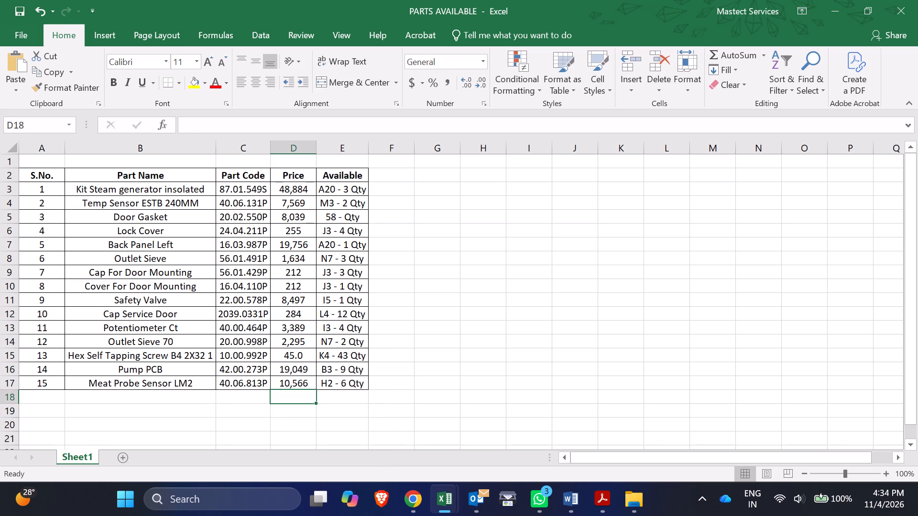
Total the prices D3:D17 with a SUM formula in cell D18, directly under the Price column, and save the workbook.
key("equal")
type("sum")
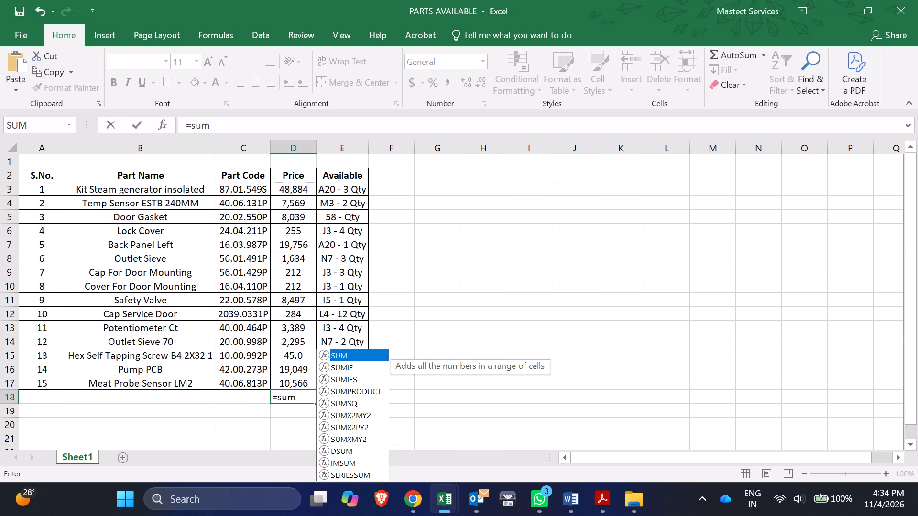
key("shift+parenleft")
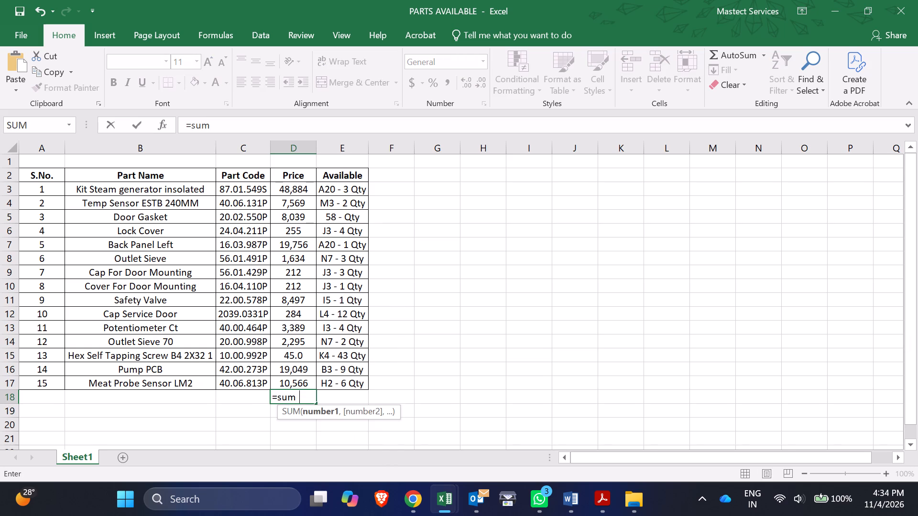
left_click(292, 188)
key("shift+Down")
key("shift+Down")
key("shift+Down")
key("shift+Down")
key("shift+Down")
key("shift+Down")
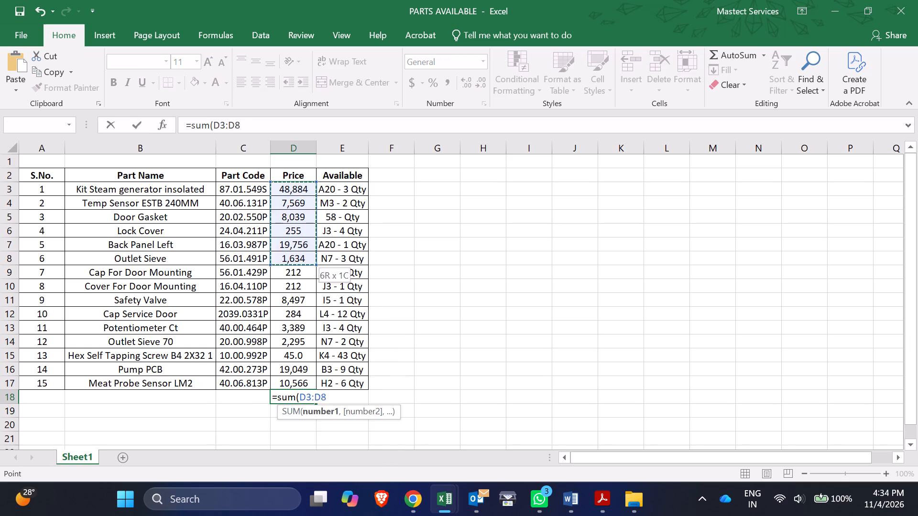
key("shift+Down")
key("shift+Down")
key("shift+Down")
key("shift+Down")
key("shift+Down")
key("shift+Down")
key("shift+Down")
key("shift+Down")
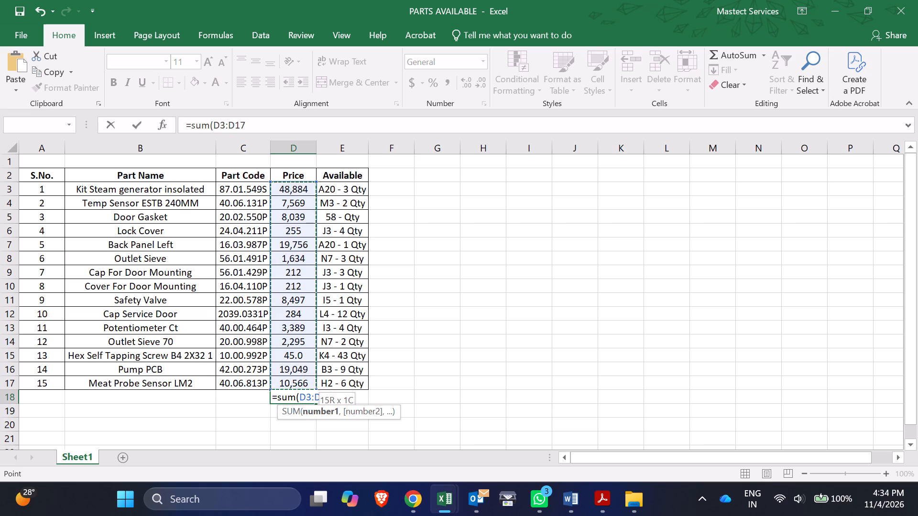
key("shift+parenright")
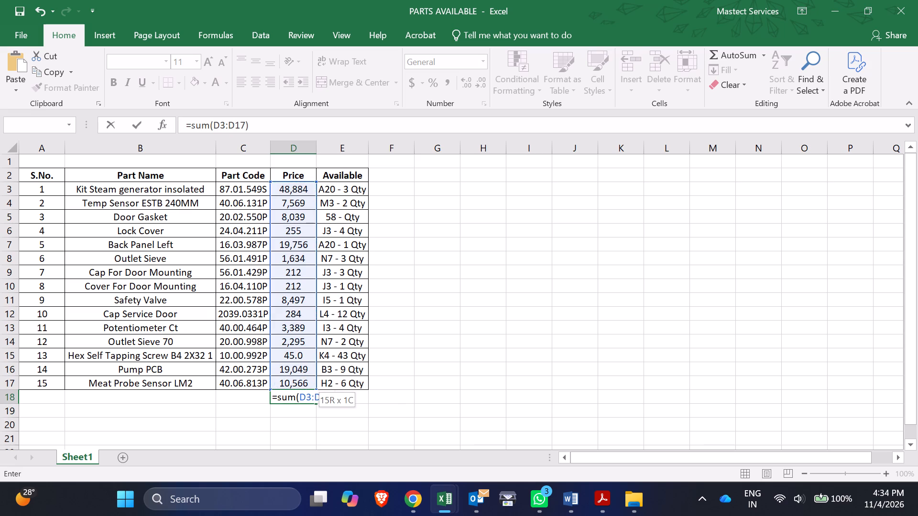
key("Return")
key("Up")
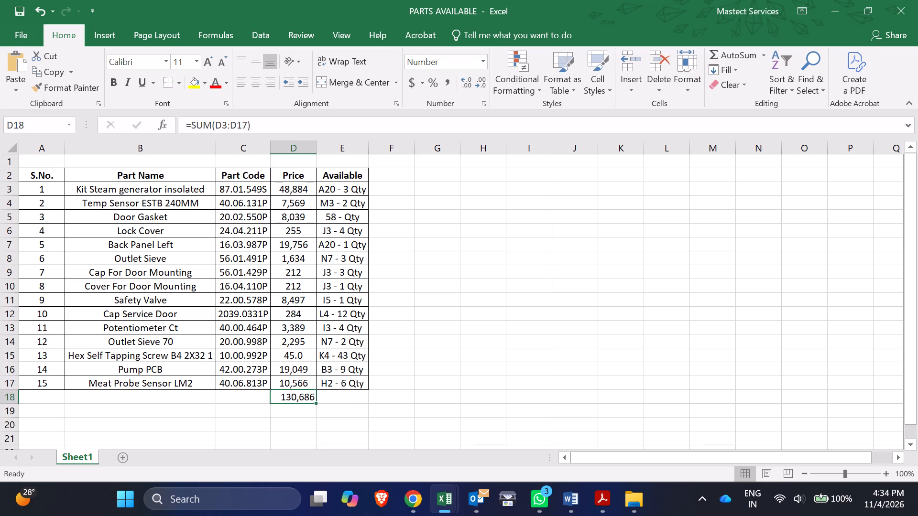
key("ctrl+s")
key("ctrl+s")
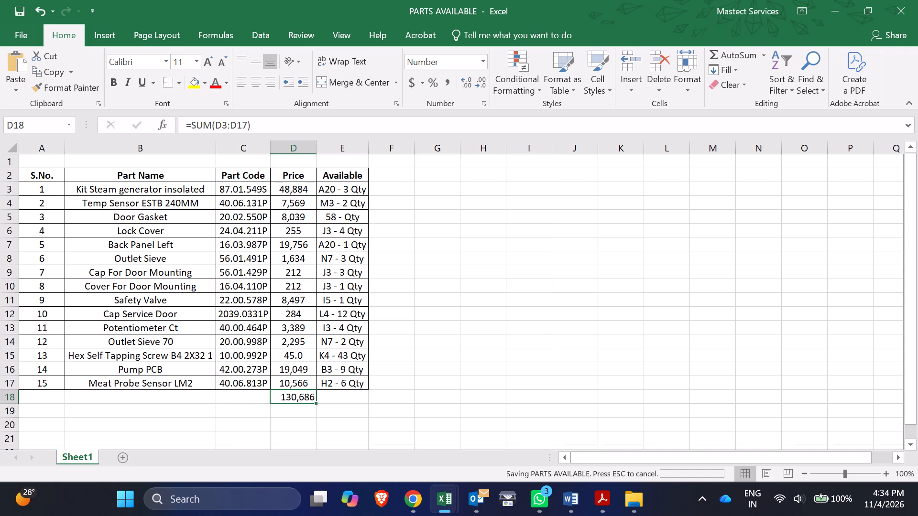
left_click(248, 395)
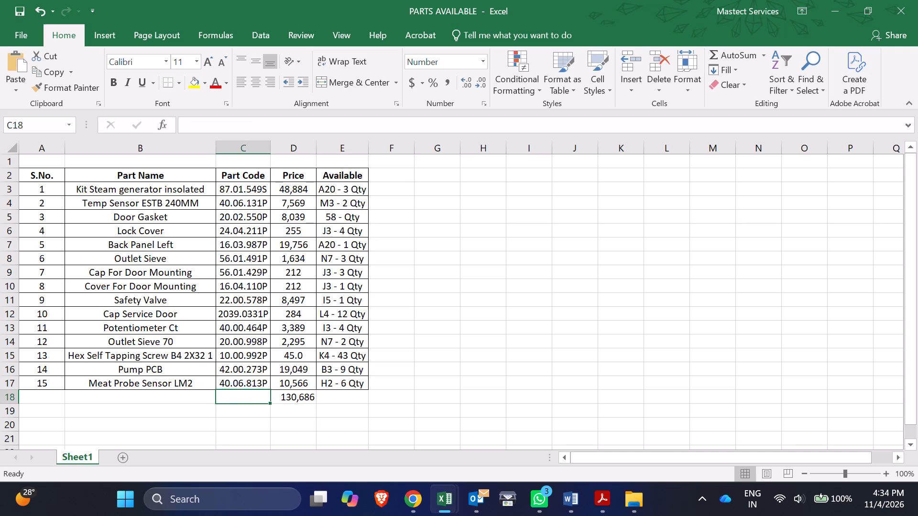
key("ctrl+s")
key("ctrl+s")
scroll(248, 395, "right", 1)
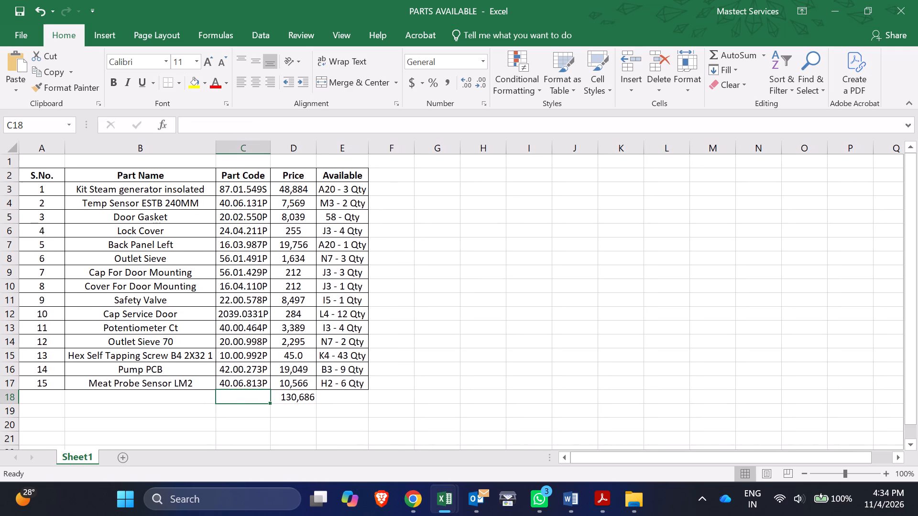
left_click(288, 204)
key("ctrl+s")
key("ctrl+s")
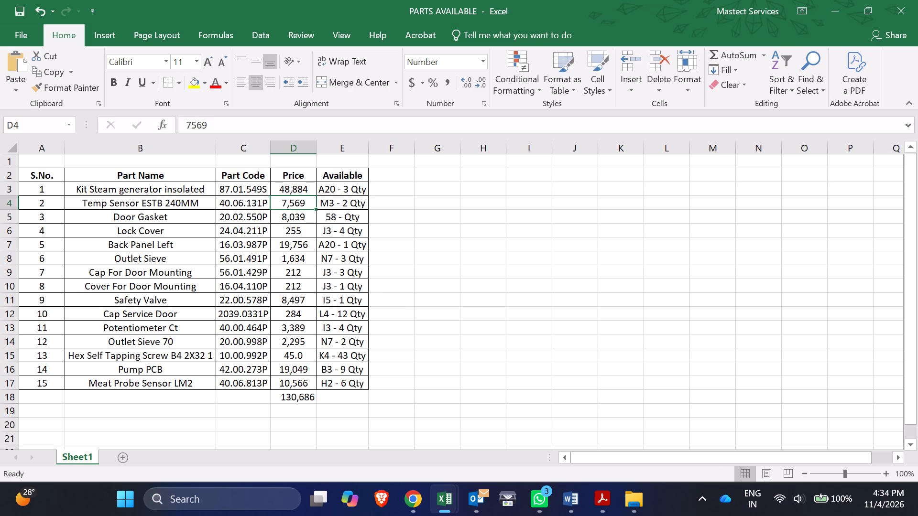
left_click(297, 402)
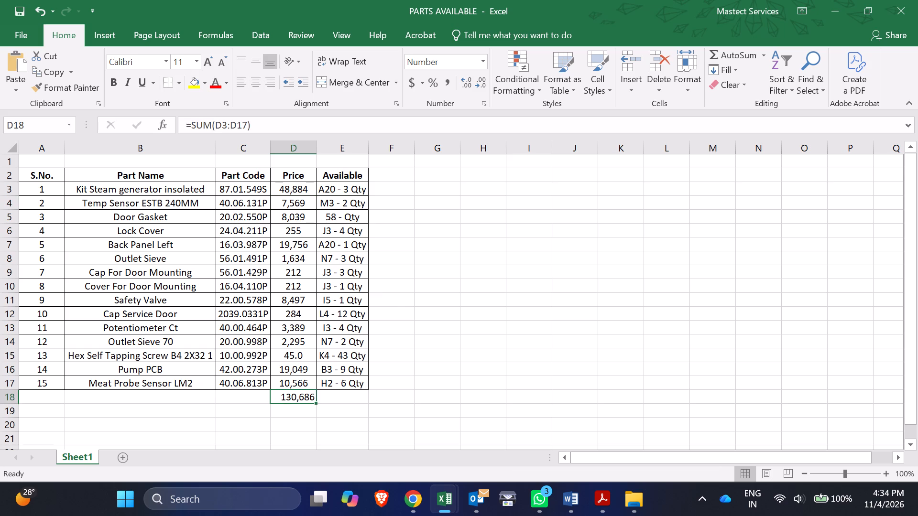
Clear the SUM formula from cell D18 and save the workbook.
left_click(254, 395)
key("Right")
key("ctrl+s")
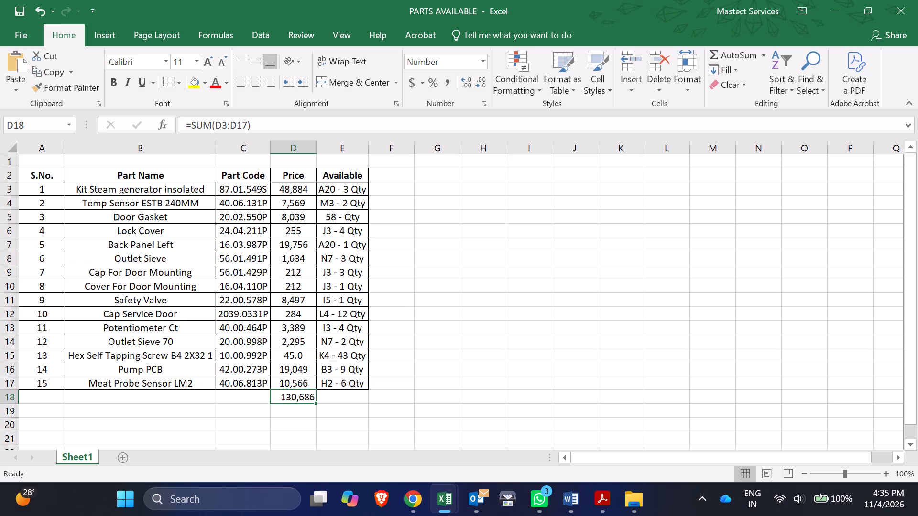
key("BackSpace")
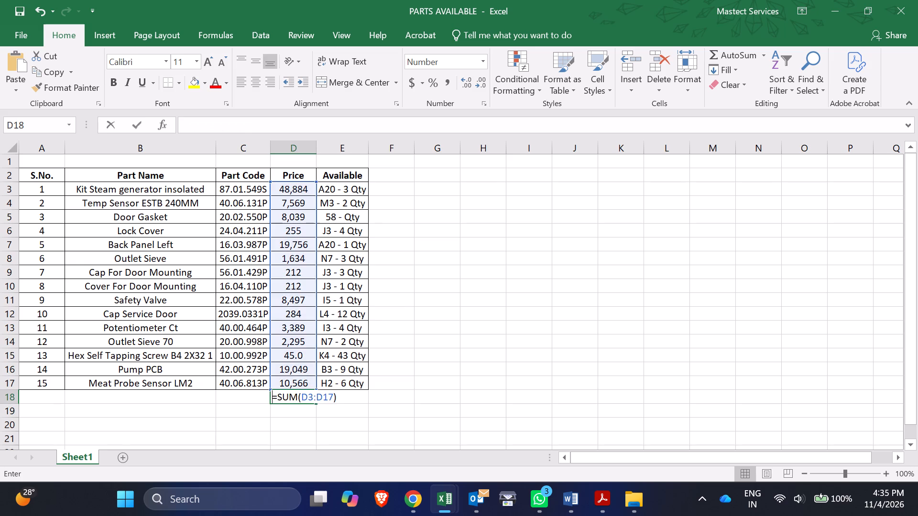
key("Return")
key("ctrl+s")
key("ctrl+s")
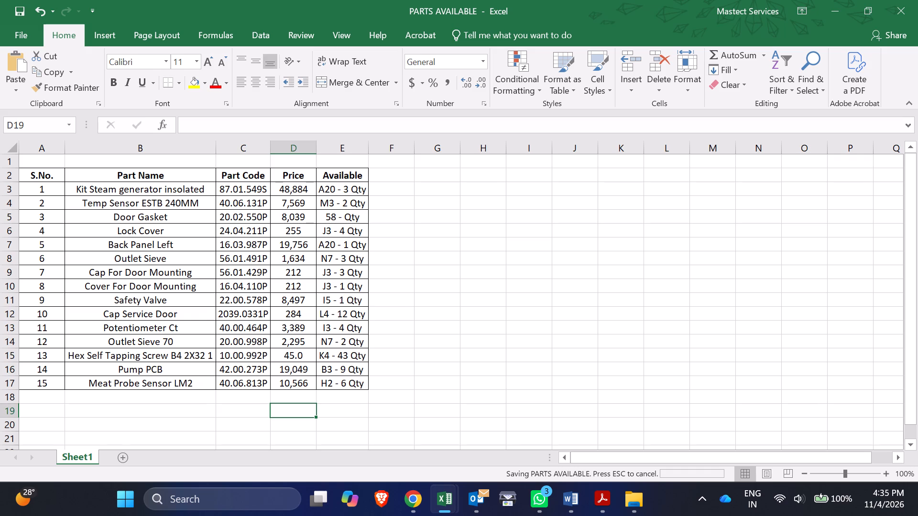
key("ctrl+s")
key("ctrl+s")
Enter the formula =SUM(D3:D17) in cell D19 to total the Price column, and save the workbook.
key("equal")
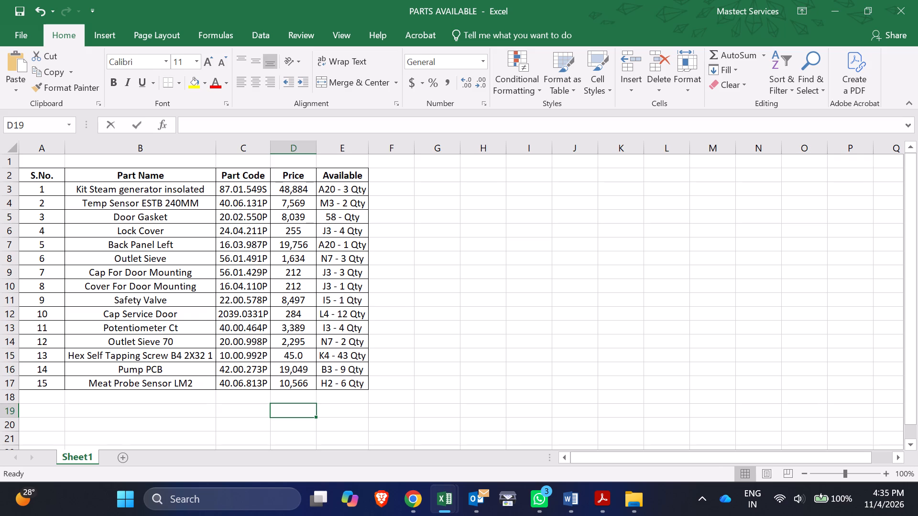
type("Sum")
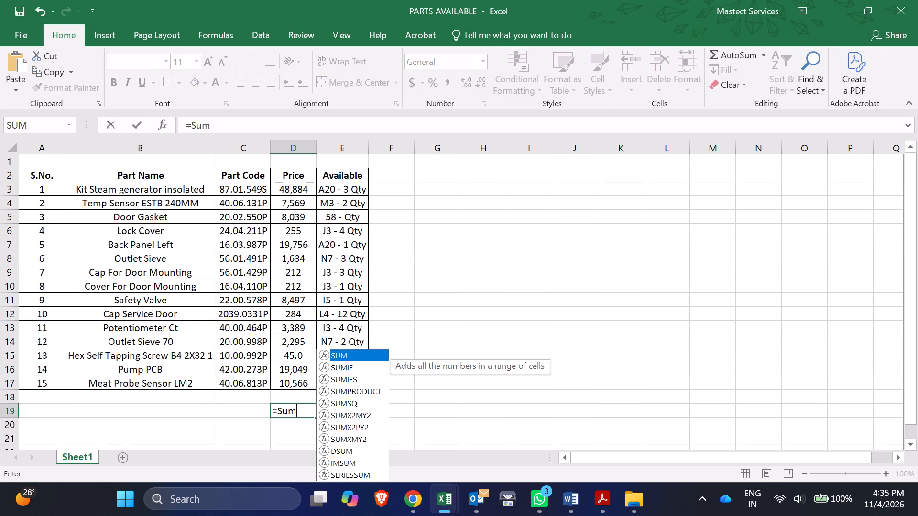
key("Tab")
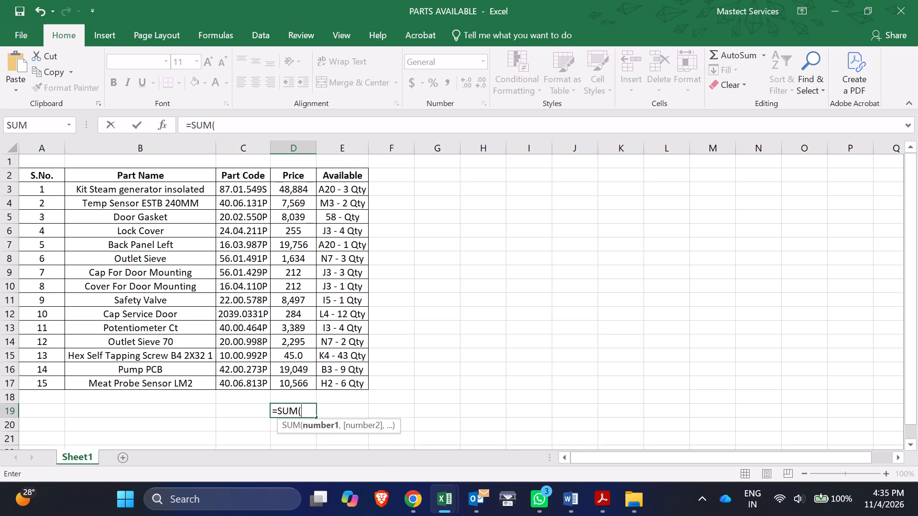
left_click(300, 191)
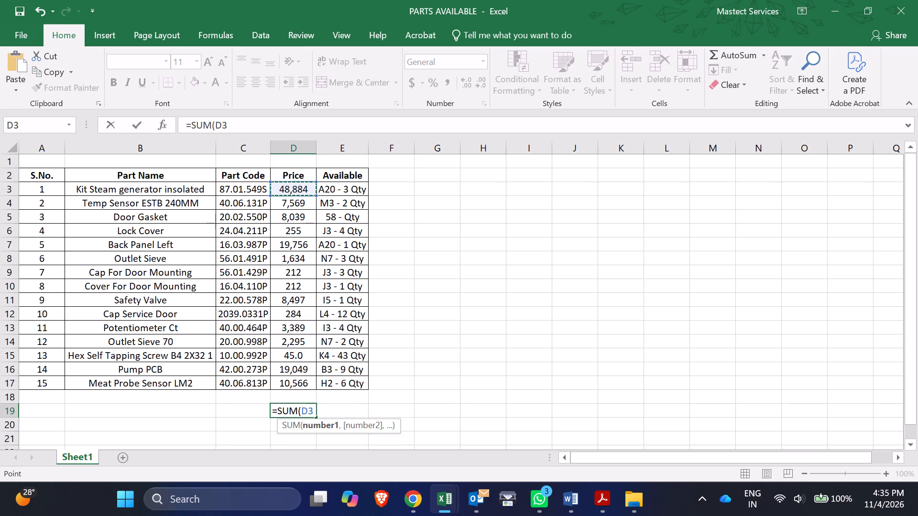
key("shift+Down")
key("shift+Down")
key("shift+Down")
key("shift+Down")
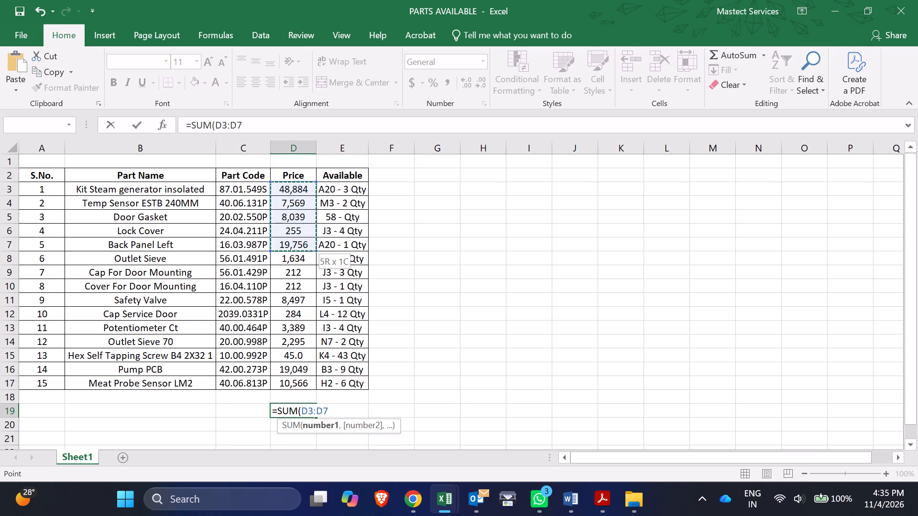
key("shift+Down")
key("shift+Down")
key("shift+Down")
key("shift+Down")
key("shift+Down")
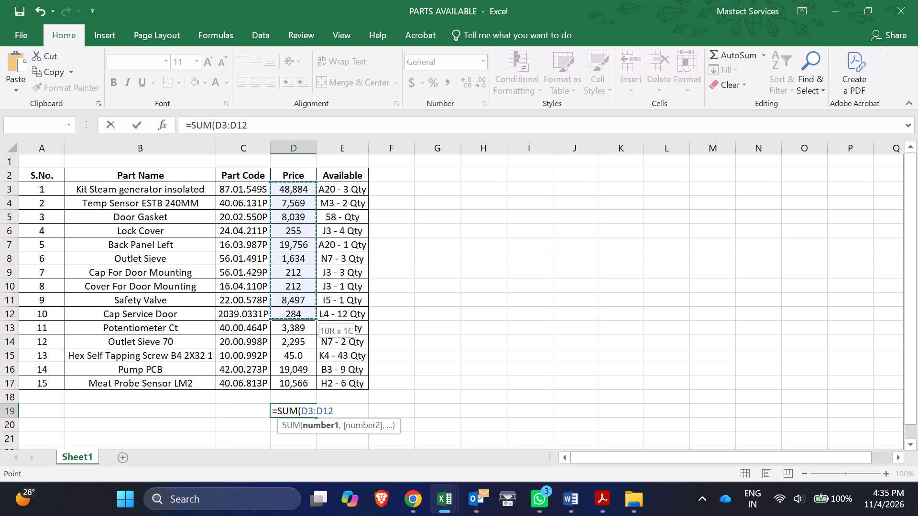
key("shift+Down")
key("shift+Down")
key("shift+Down")
key("shift+Down")
key("shift+Down")
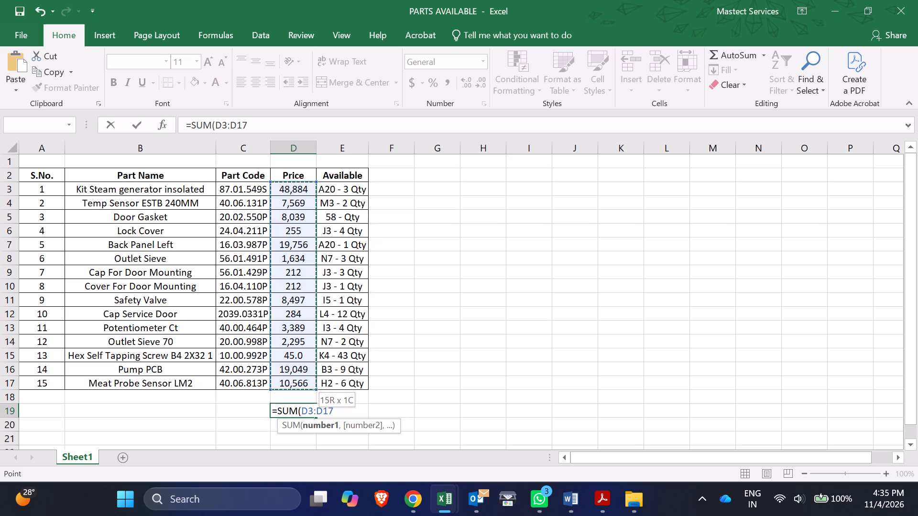
key("shift+parenright")
key("Return")
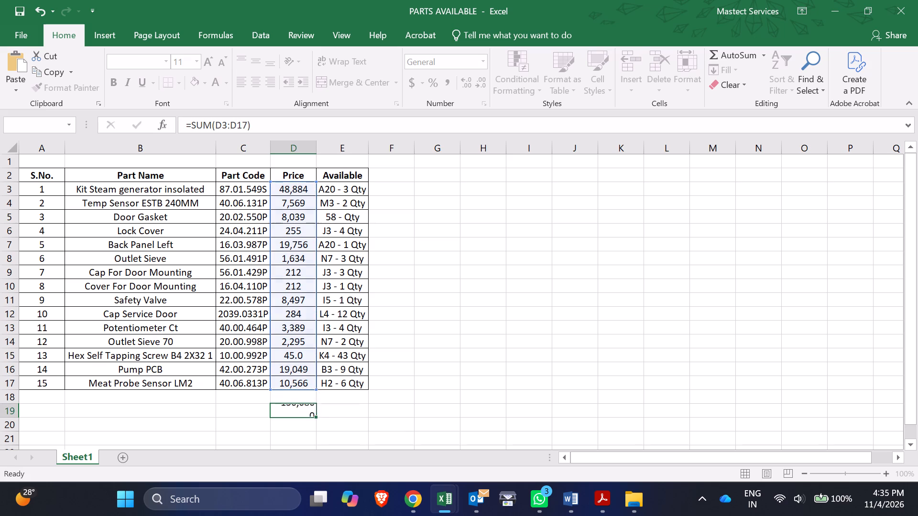
key("ctrl+s")
key("ctrl+s")
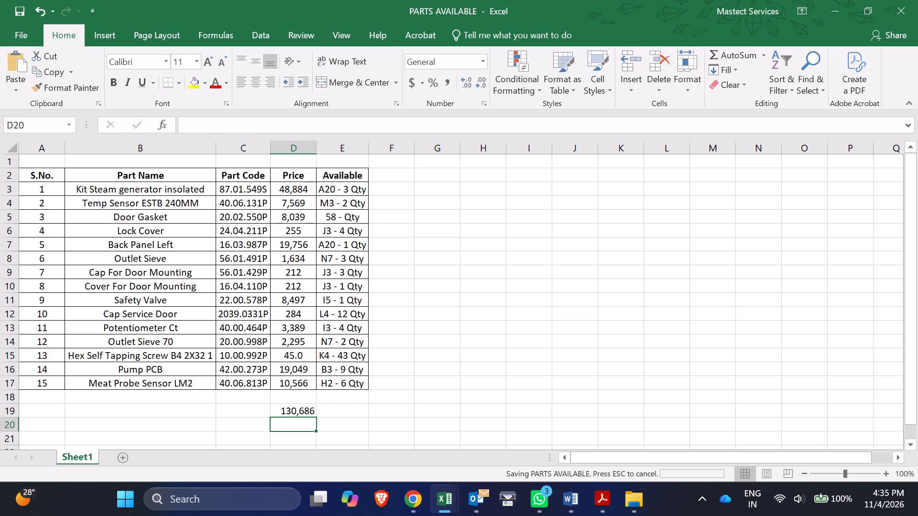
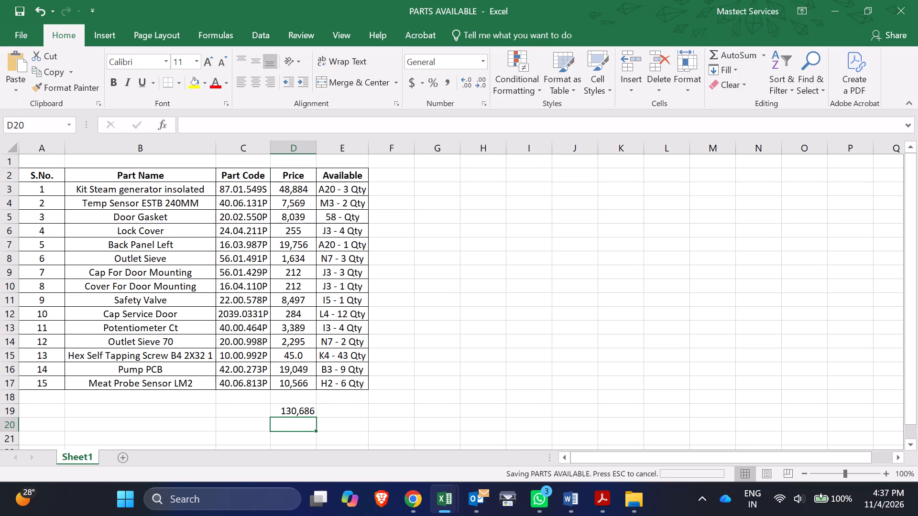
Delete row 17 containing the Meat Probe Sensor LM2 part from the parts list and save the workbook.
left_click(12, 384)
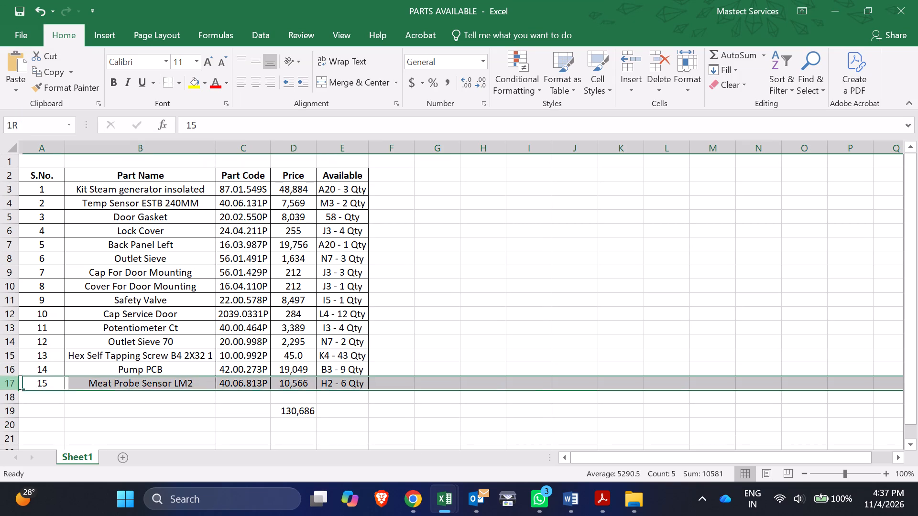
left_click(662, 61)
left_click(461, 254)
key("ctrl+s")
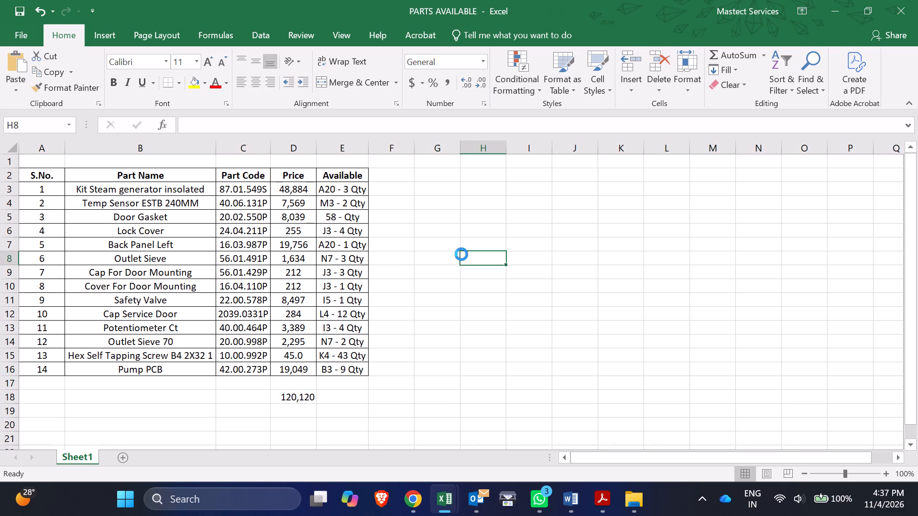
key("ctrl+s")
left_click(292, 399)
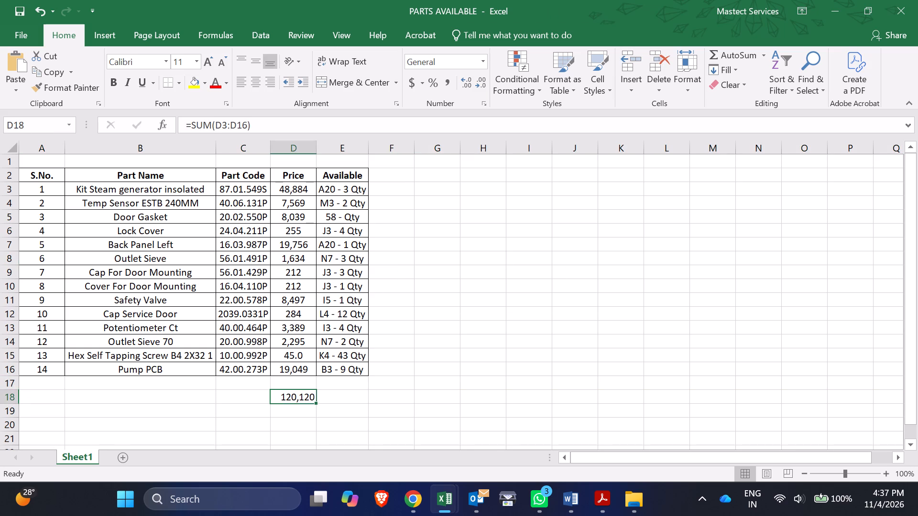
left_click(295, 313)
key("ctrl+s")
key("ctrl+s")
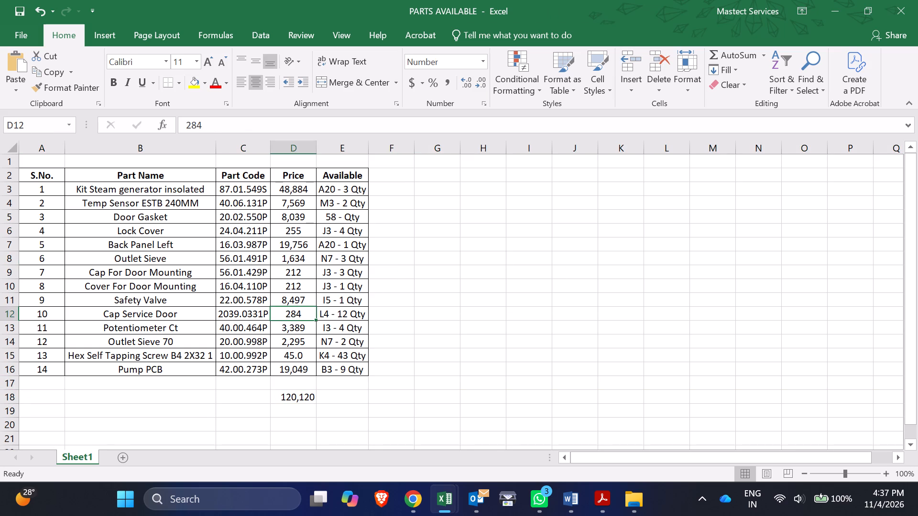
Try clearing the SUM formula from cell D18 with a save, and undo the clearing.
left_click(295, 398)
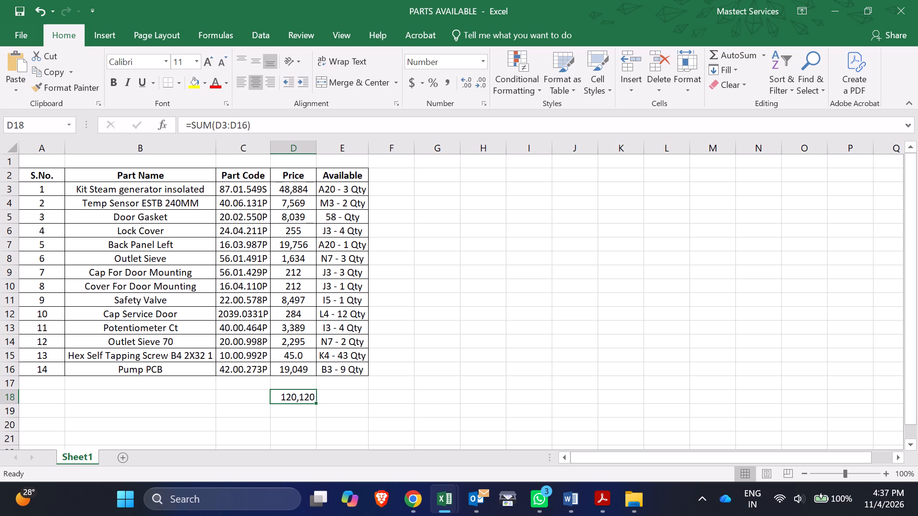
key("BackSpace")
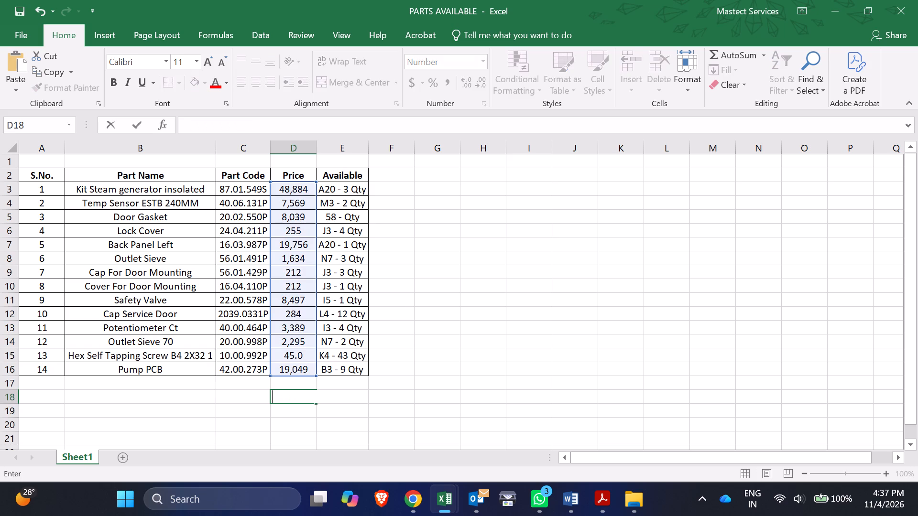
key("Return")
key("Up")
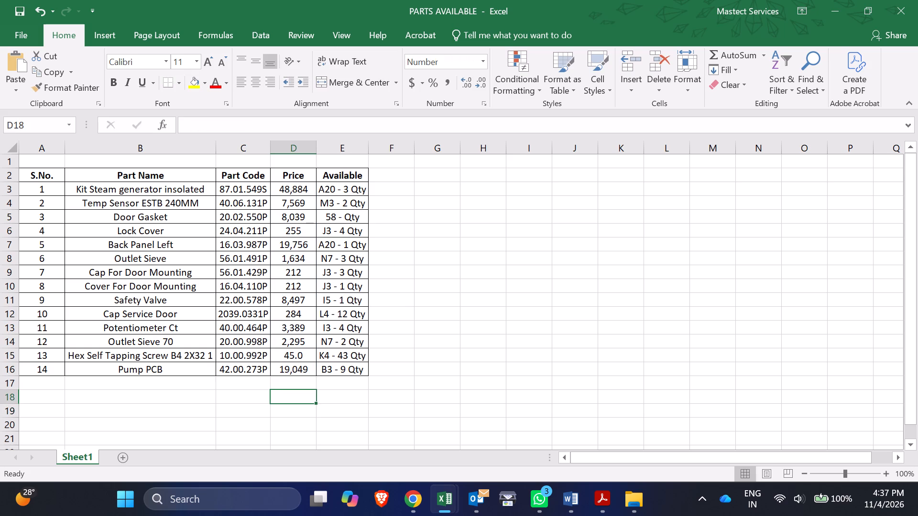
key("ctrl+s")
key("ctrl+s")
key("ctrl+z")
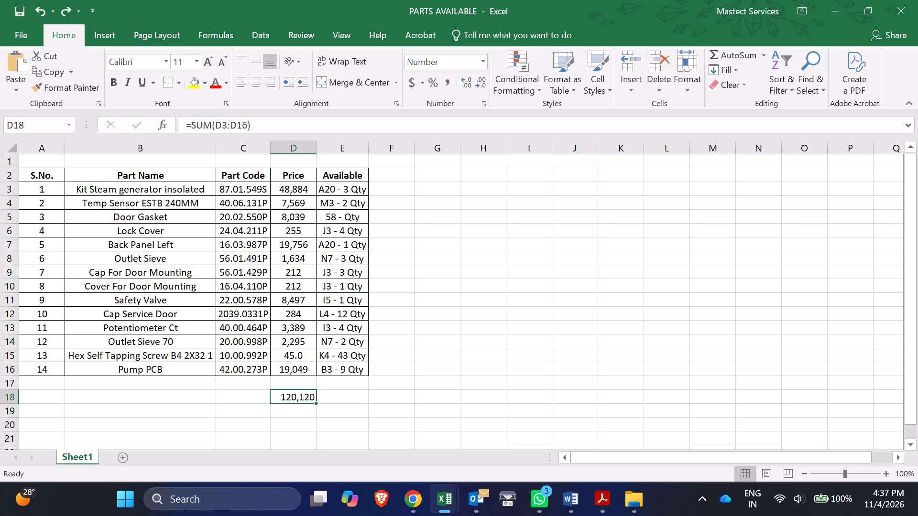
Clear the SUM formula from cell D18 and save the workbook.
key("Return")
key("Up")
key("BackSpace")
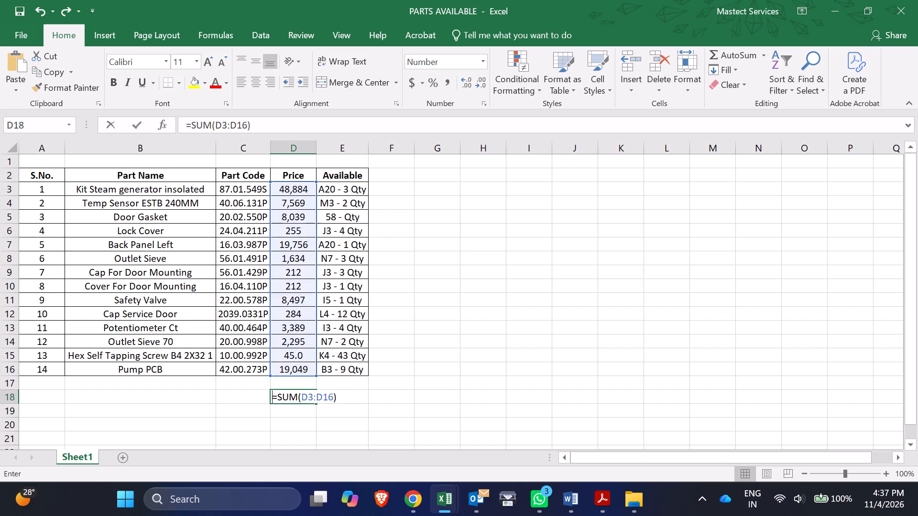
key("Return")
key("ctrl+s")
Enter 1,20,120 as the fixed price total in cell D18 and save the workbook.
key("Up")
key("Up")
key("Up")
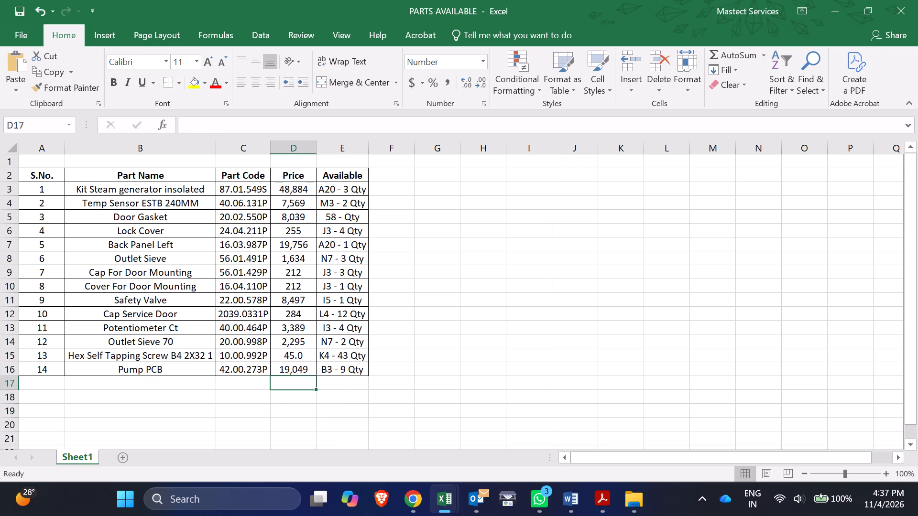
key("Up")
key("Down")
key("Down")
key("Down")
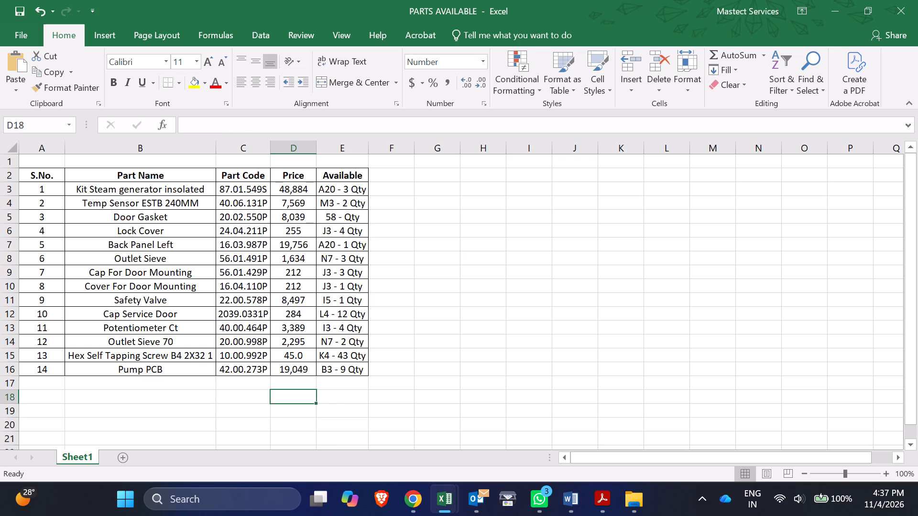
type("1,20,120")
key("Return")
key("ctrl+s")
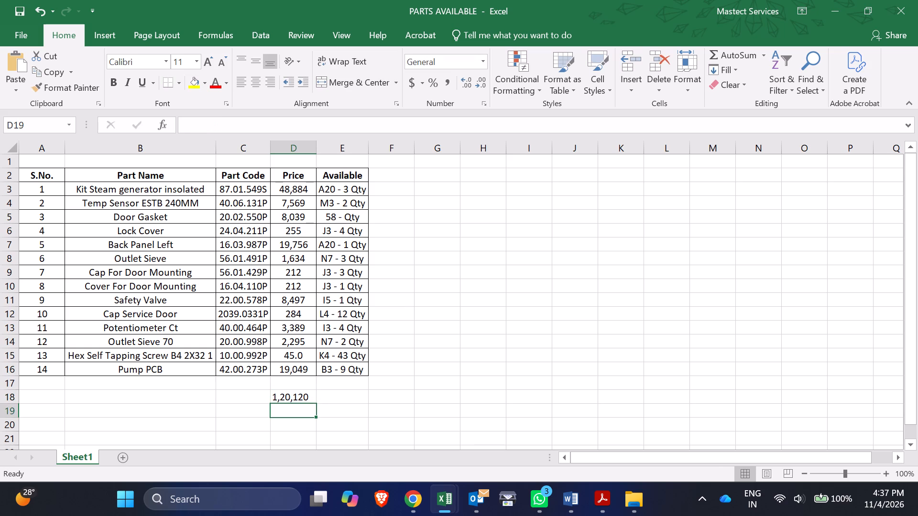
Center the price total in cell D18 horizontally and save the workbook.
key("Up")
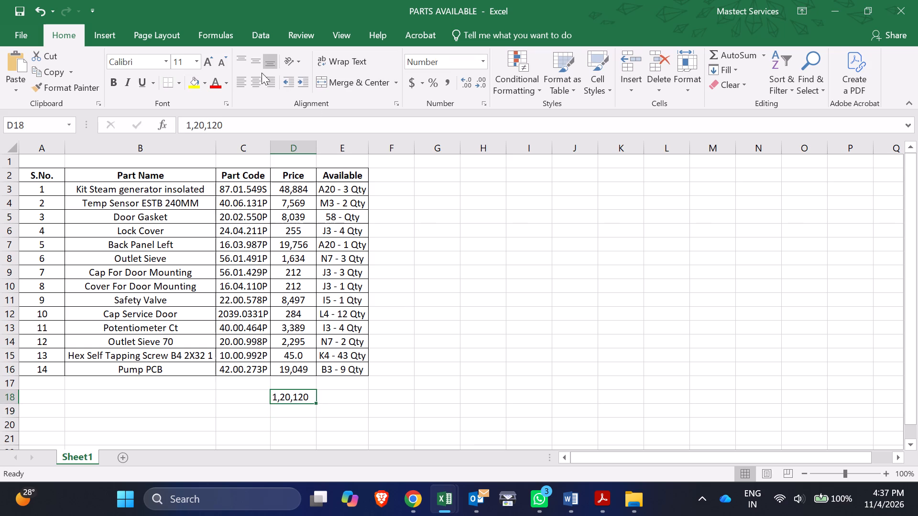
left_click(256, 77)
key("Right")
key("ctrl+s")
key("ctrl+s")
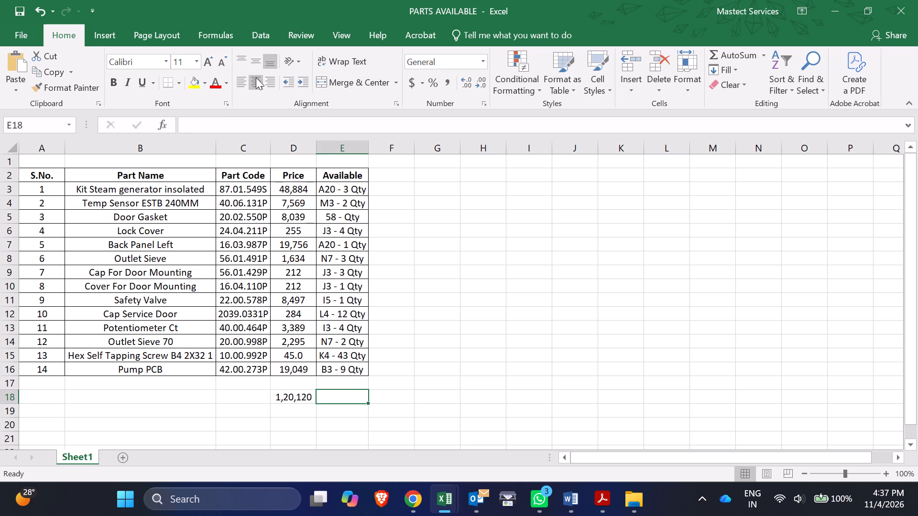
left_click(322, 301)
key("ctrl+s")
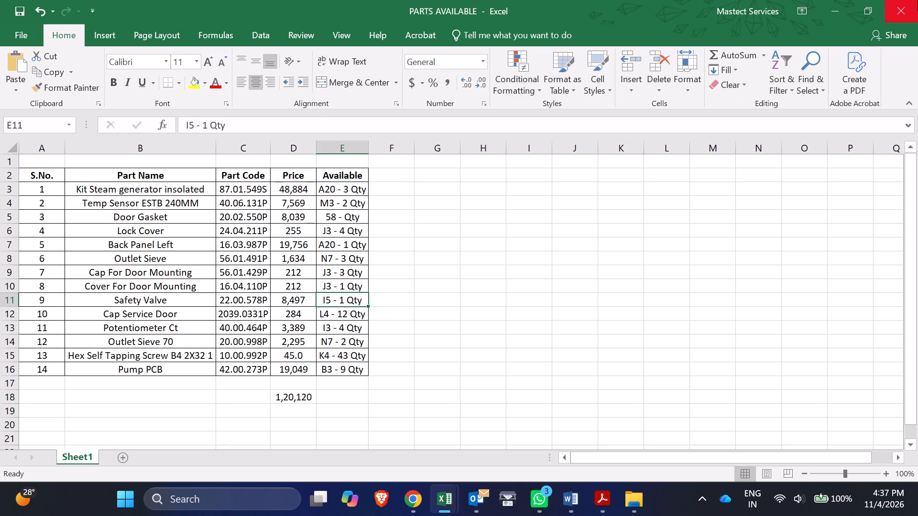
Close the PARTS AVAILABLE workbook.
left_click(917, 0)
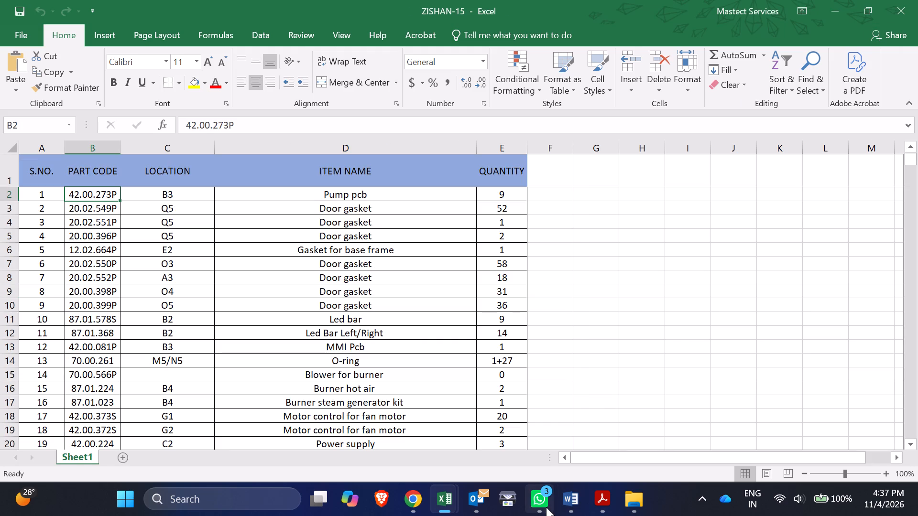
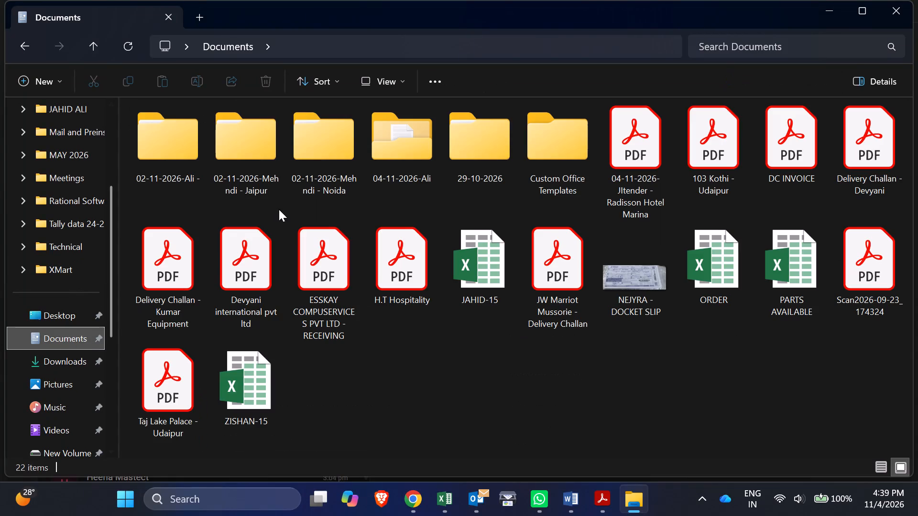
Reopen the PARTS AVAILABLE workbook from the Documents folder.
double_click(787, 275)
Add serial number 15 in cell A17 below the last listed part and save the workbook.
scroll(567, 336, "down", 3)
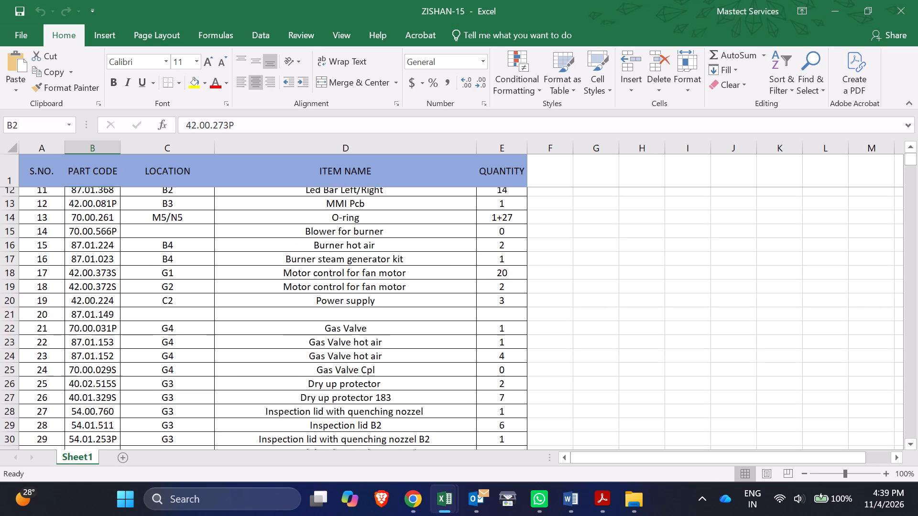
scroll(567, 336, "down", 5)
scroll(314, 238, "up", 1)
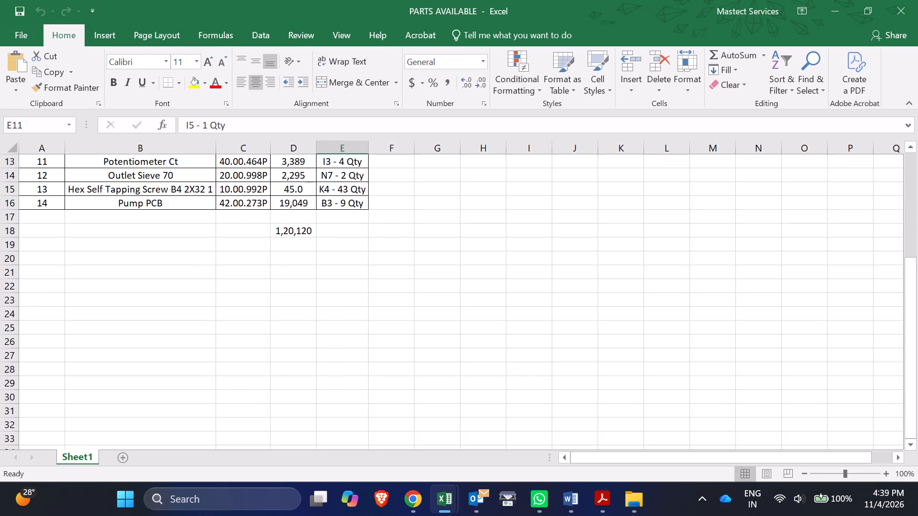
scroll(314, 238, "up", 1)
left_click(35, 248)
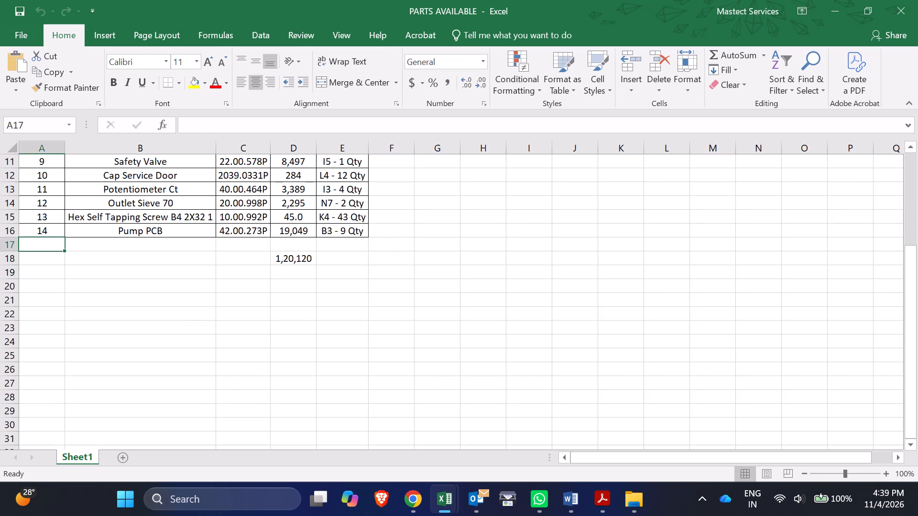
type("15")
key("Return")
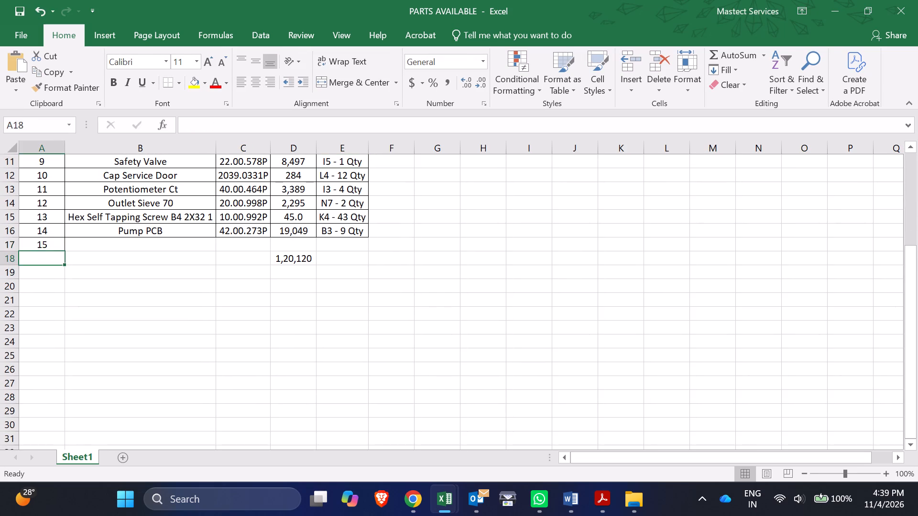
key("Up")
key("Right")
key("ctrl+s")
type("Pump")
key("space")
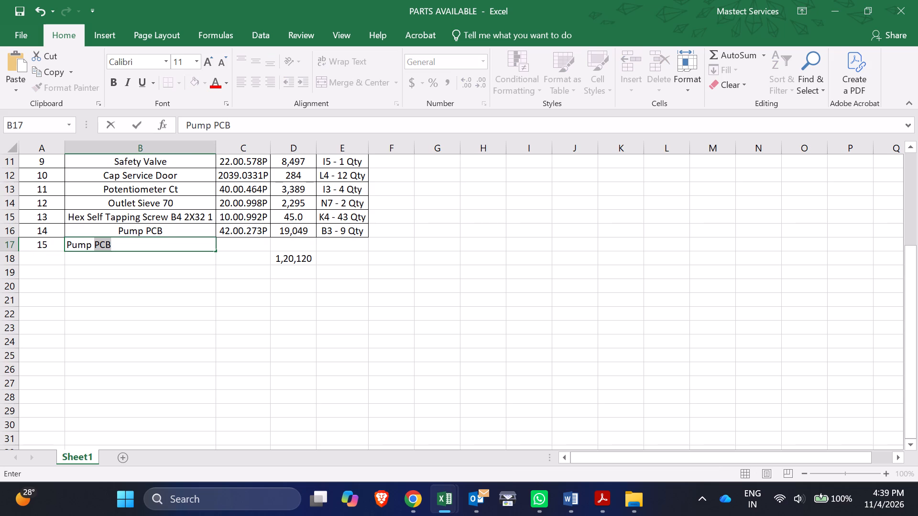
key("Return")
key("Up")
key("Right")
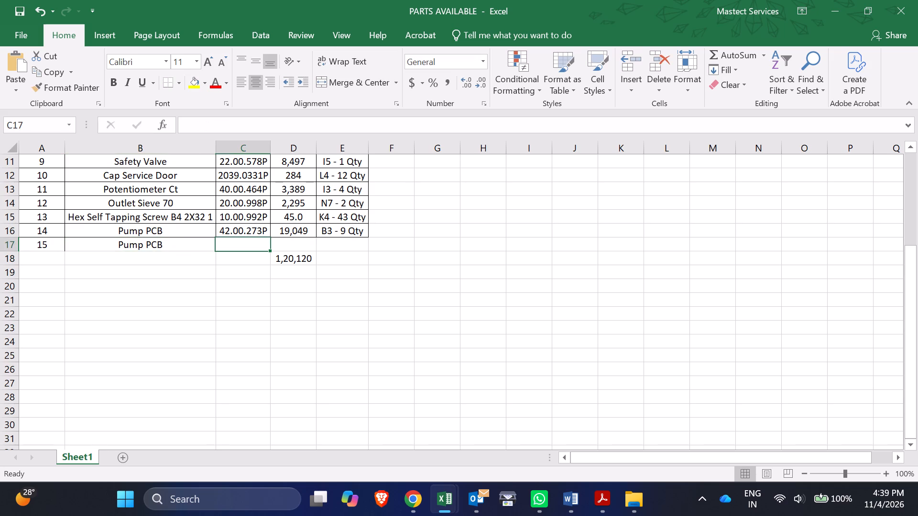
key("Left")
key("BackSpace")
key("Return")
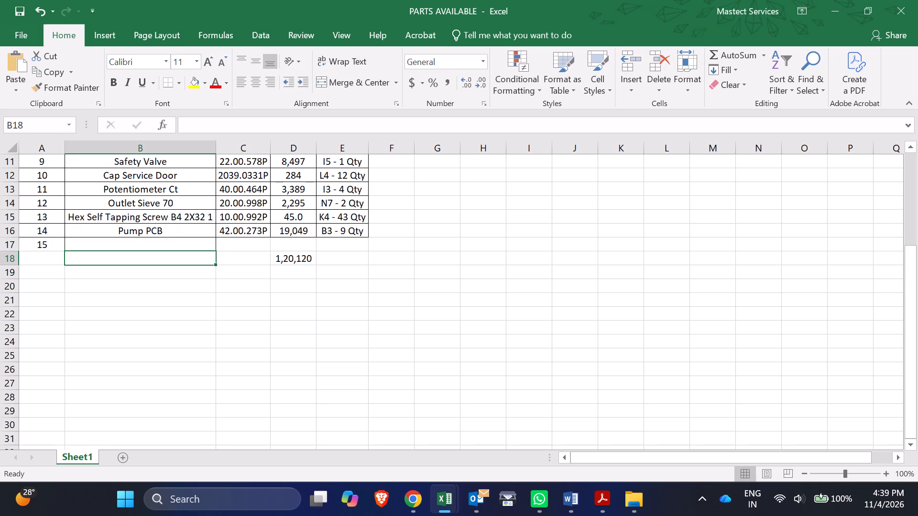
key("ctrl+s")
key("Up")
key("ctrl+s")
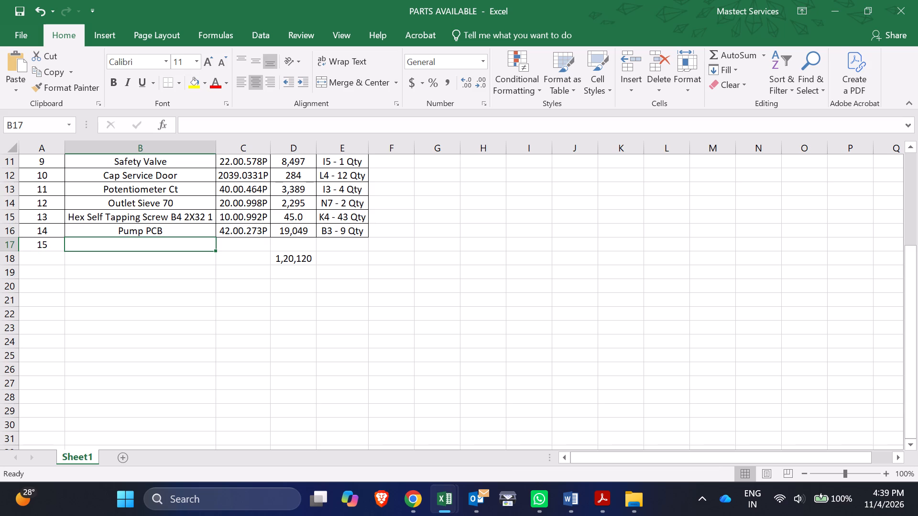
Enter the part name Meat Probe Sensor in cell B17 for serial number 15.
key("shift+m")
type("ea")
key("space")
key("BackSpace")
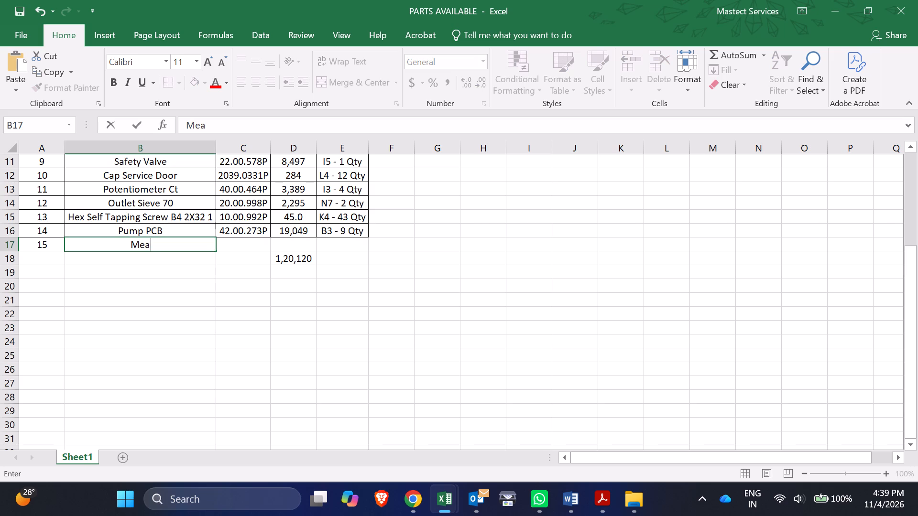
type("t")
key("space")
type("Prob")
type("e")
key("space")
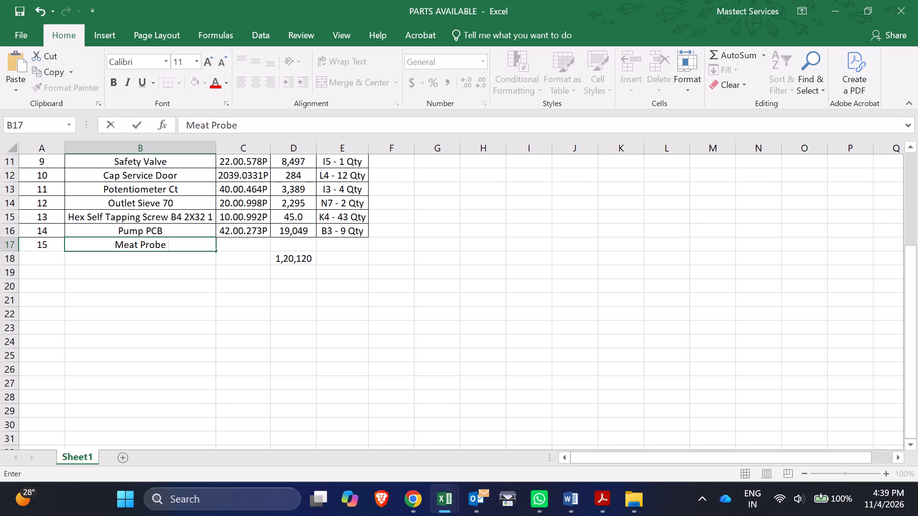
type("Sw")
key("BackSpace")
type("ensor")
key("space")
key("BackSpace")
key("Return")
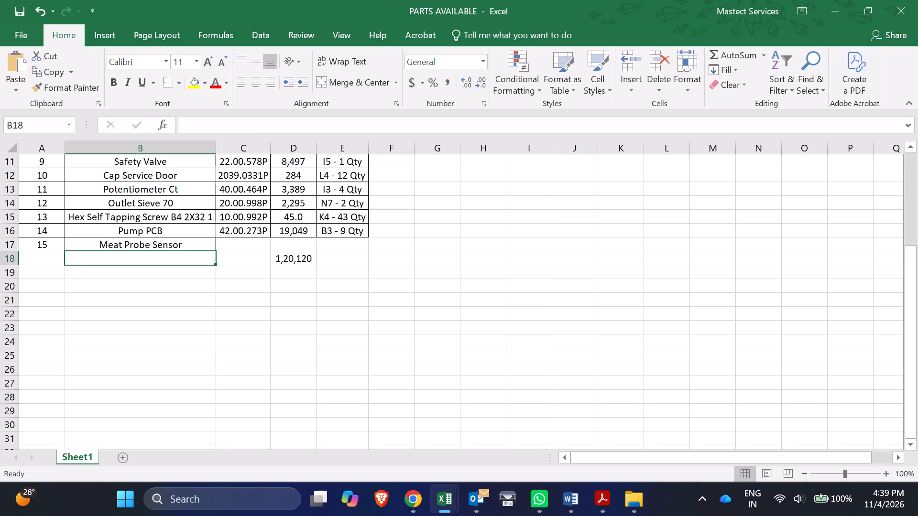
Append LM2 to the part name in cell B17 so it reads Meat Probe Sensor LM2, and save the workbook.
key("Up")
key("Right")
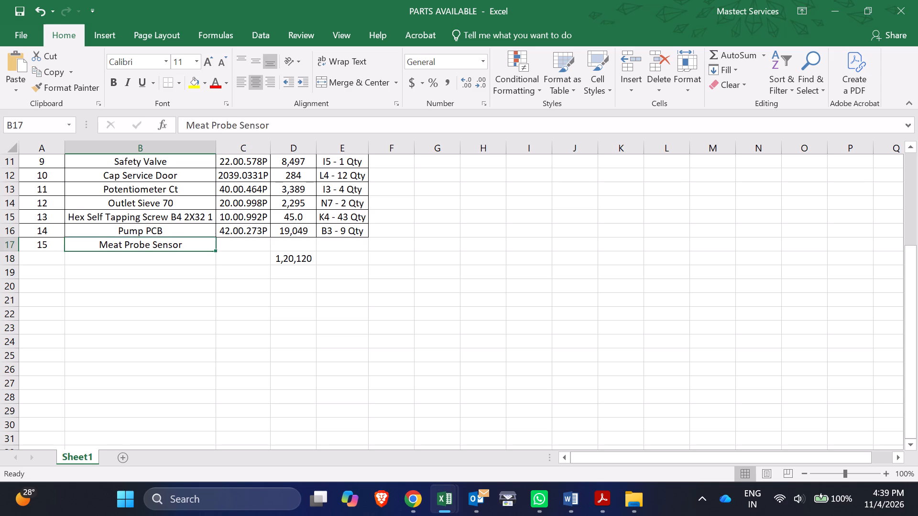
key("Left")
left_click(306, 123)
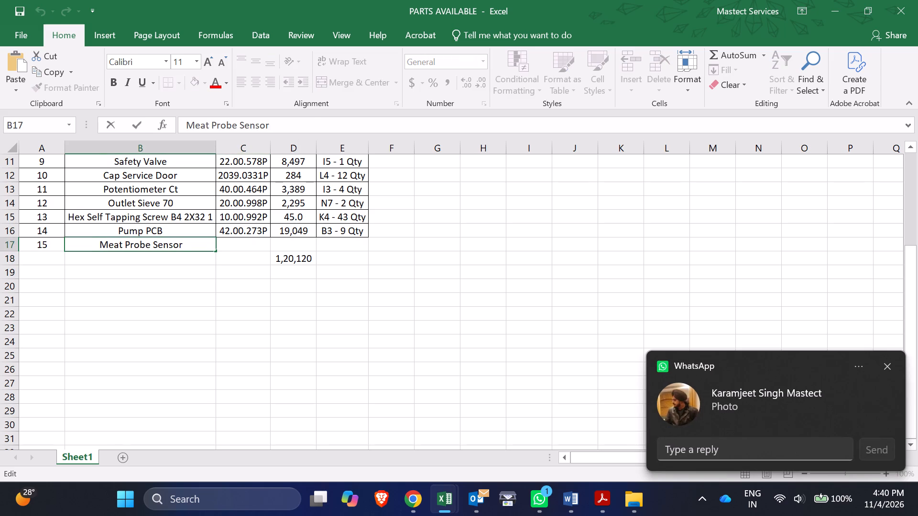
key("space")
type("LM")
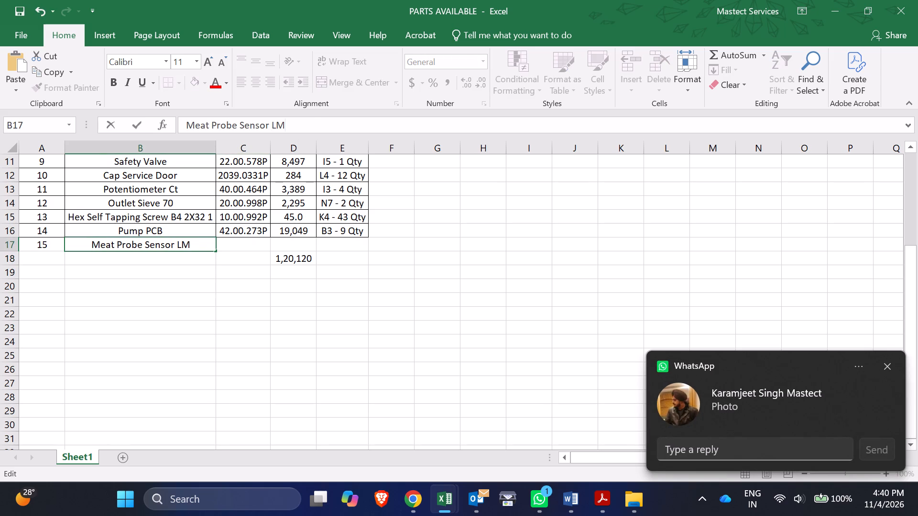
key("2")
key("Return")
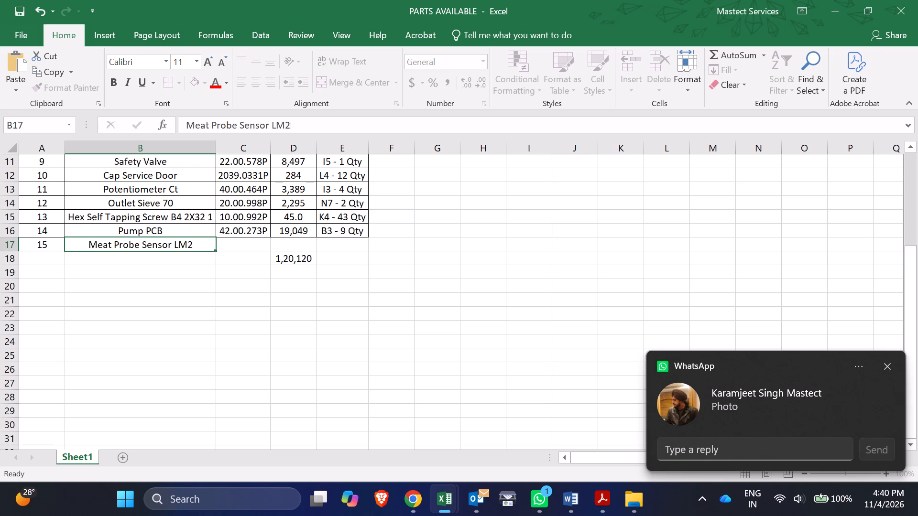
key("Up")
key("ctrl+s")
Enter the part code 40.06.813P in cell C17 for the Meat Probe Sensor LM2 and save the workbook.
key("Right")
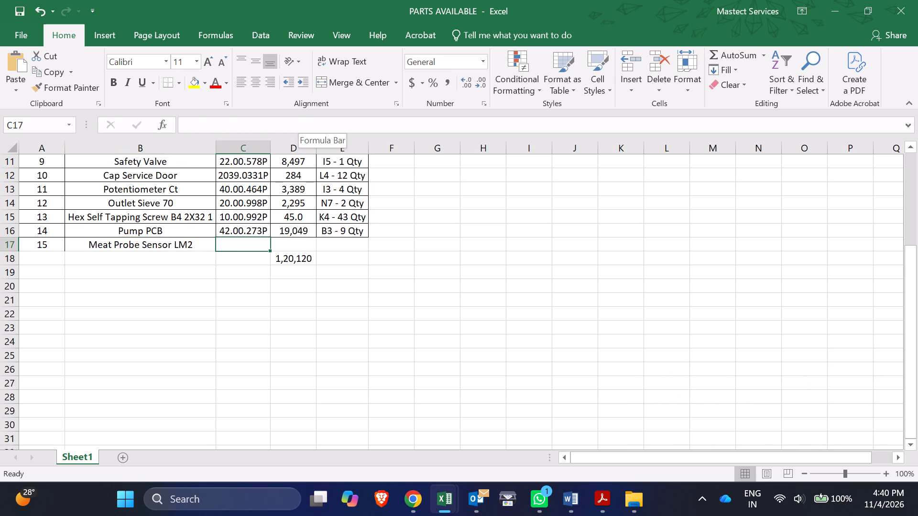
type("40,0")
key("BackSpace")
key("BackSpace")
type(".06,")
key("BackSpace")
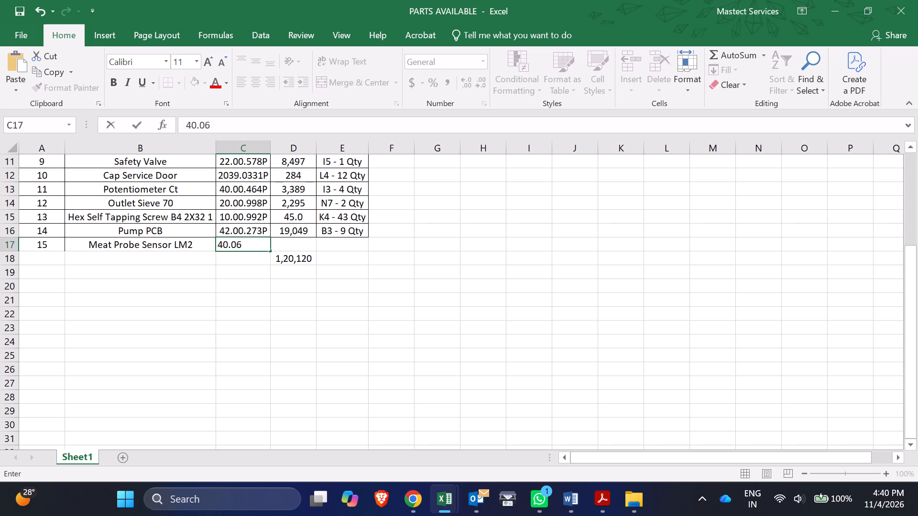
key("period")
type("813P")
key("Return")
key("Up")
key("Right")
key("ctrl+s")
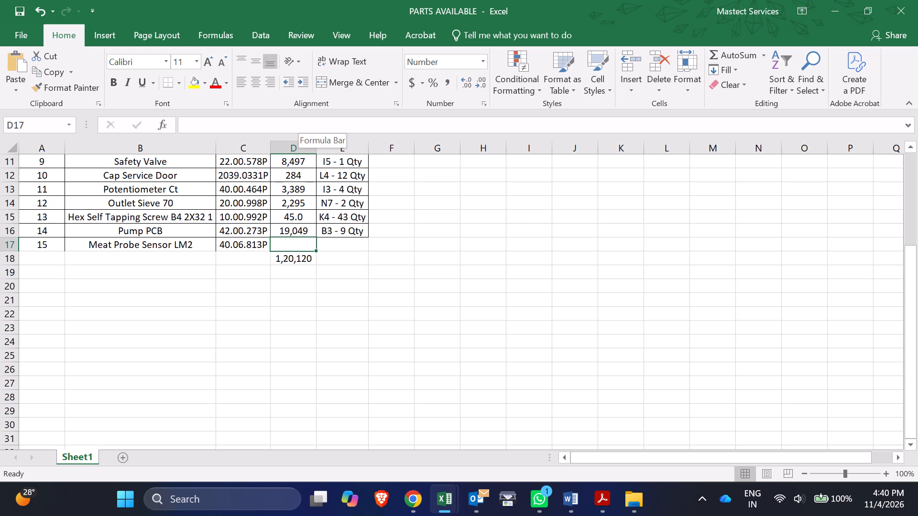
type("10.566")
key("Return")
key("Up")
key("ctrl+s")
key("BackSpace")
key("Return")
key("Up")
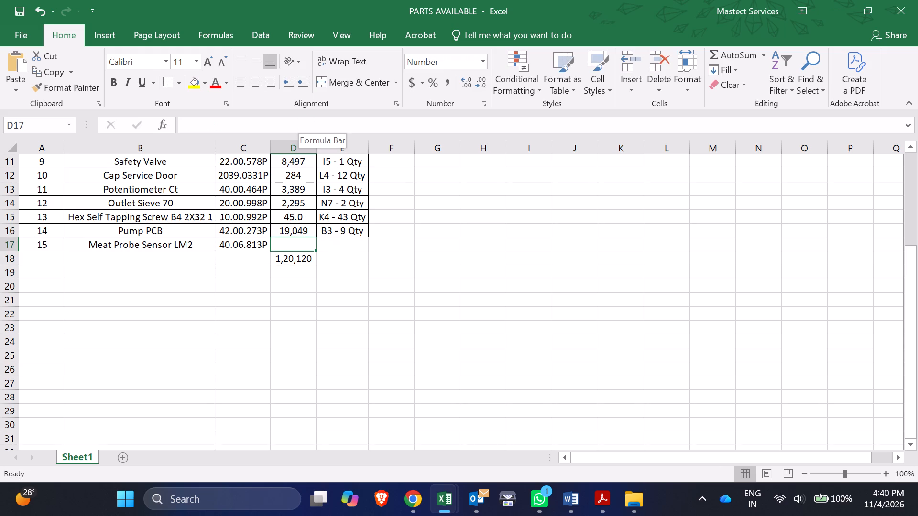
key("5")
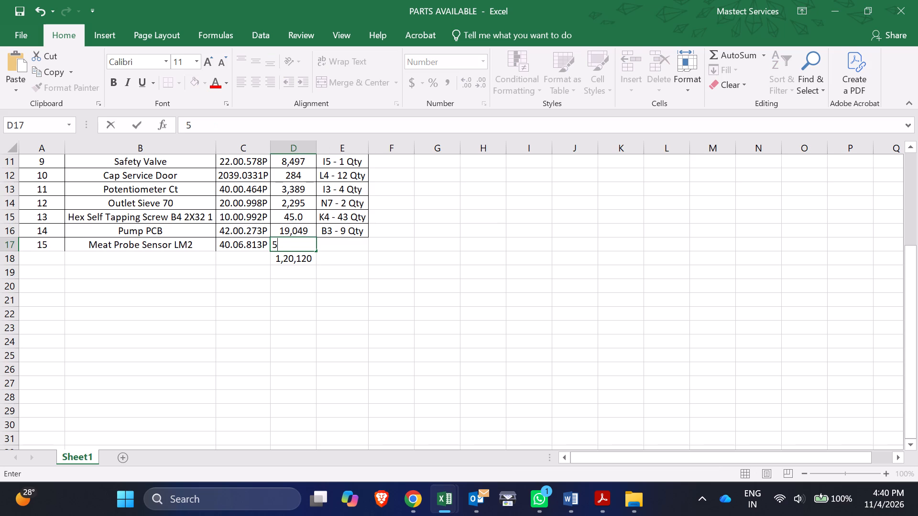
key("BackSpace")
Enter 10,566 as the Meat Probe Sensor LM2 price in cell D17, center it horizontally and save the workbook.
type("10,")
type("566")
key("Return")
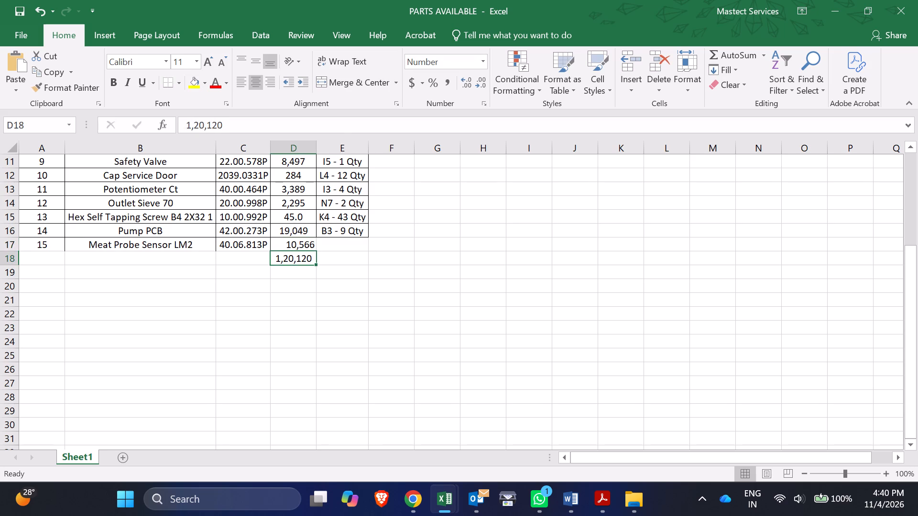
key("Up")
left_click(255, 90)
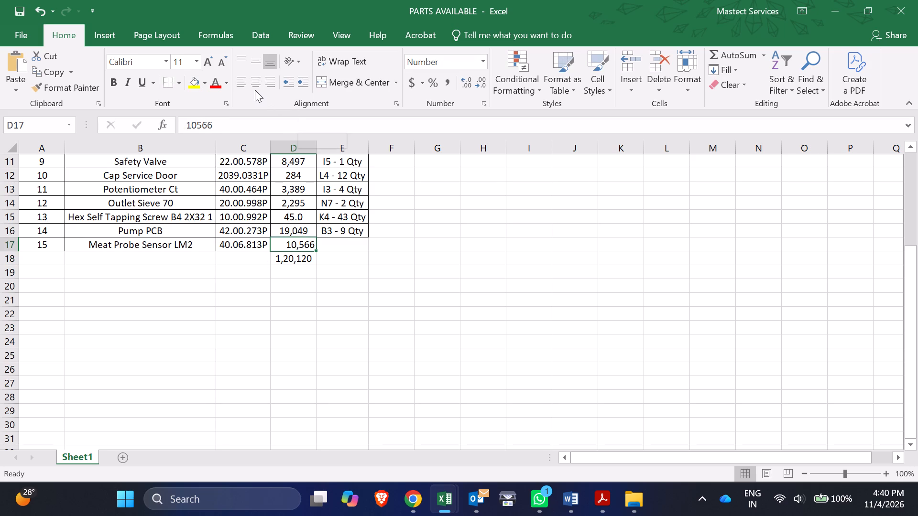
left_click(255, 86)
key("Right")
key("ctrl+s")
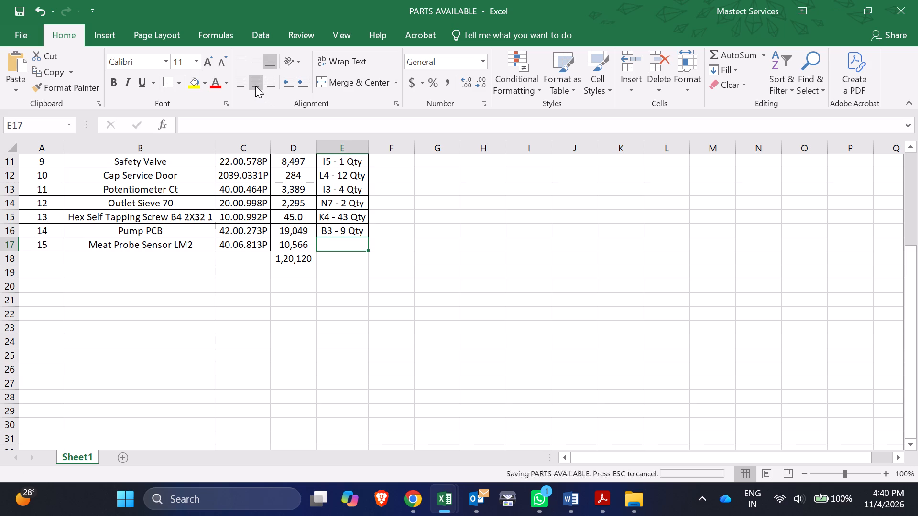
key("ctrl+s")
Enter H2 - 6 Qty as the availability in cell E17 and save the workbook.
type("H2 -")
key("space")
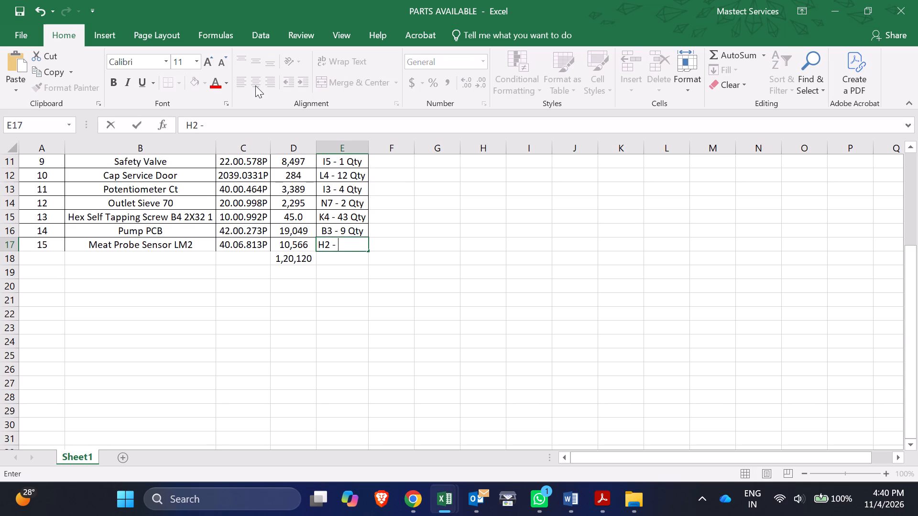
type("6 Qty")
key("Return")
key("ctrl+s")
key("ctrl+s")
Clear the price total in cell D18 and start entering a new fixed total.
key("Up")
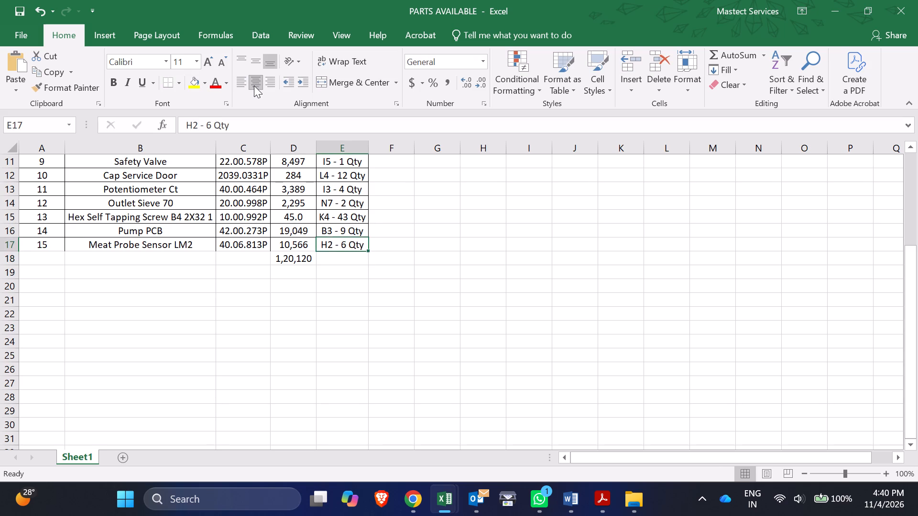
key("Left")
key("Down")
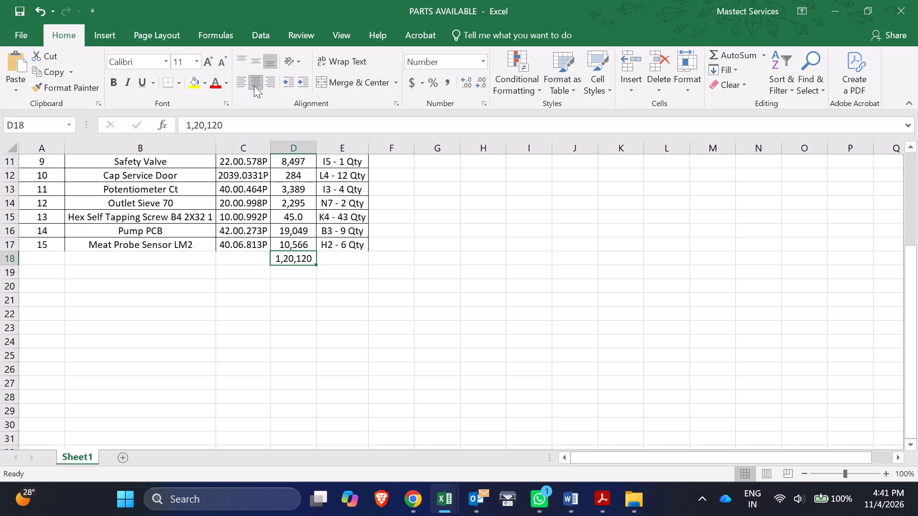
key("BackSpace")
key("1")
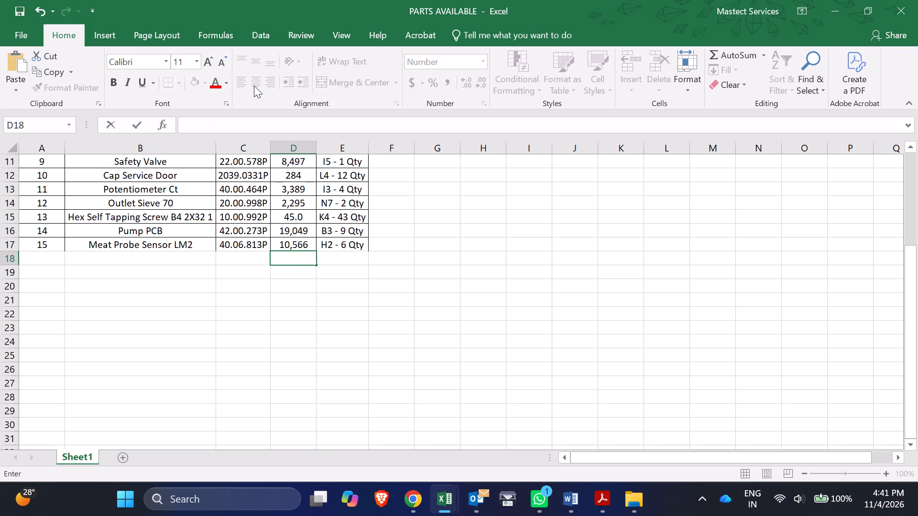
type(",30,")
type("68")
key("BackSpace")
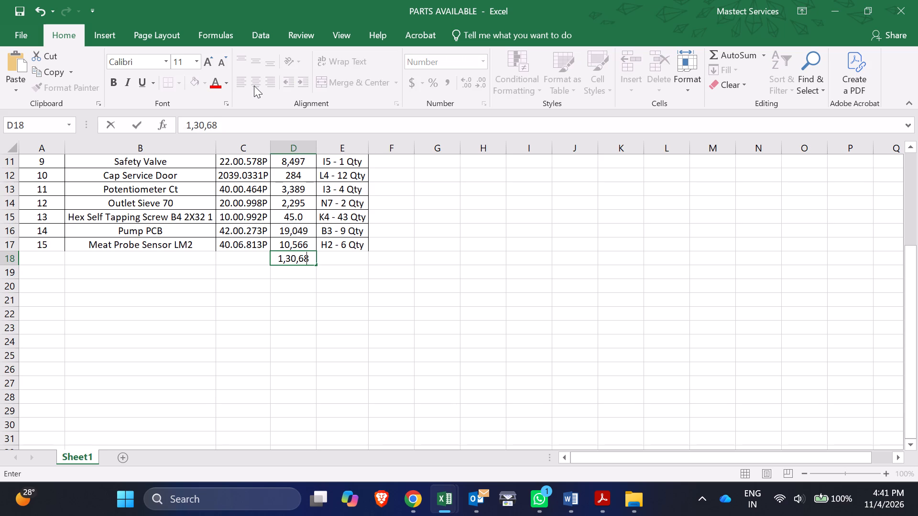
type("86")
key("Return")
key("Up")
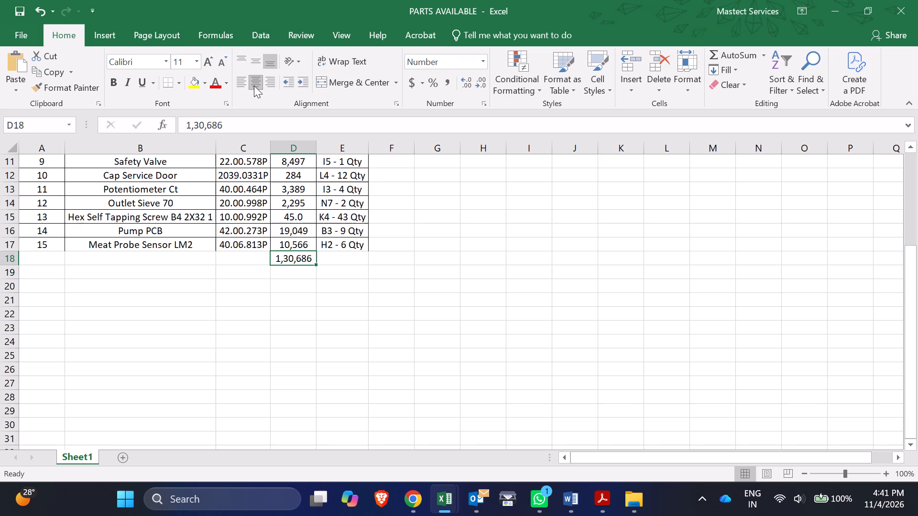